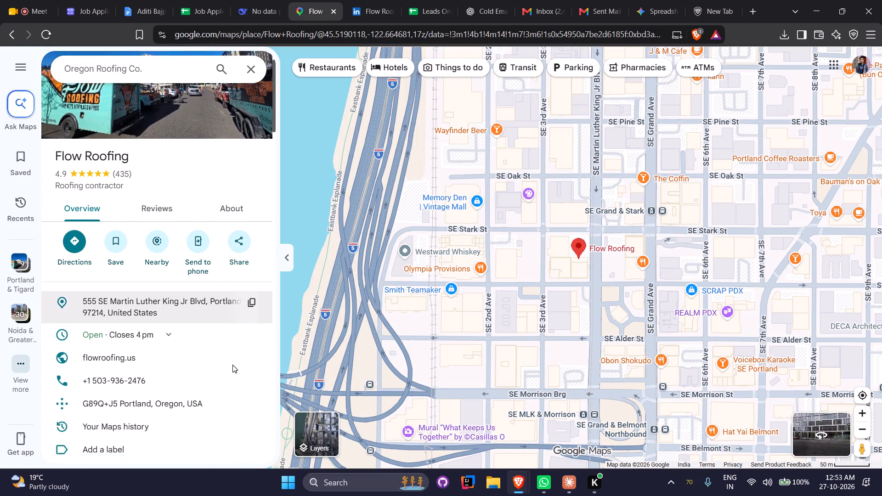
Look through Flow Roofing's map listing and reviews, and open the related Flow Roofing & Gutters Washington listing.
{"action": "scroll", "coordinate": [232, 365], "scroll_direction": "down", "scroll_amount": 6}
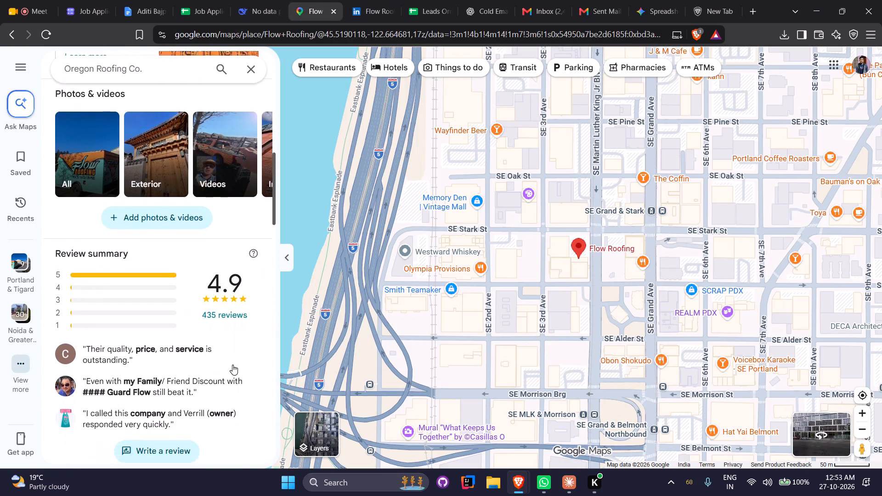
{"action": "scroll", "coordinate": [232, 365], "scroll_direction": "down", "scroll_amount": 7}
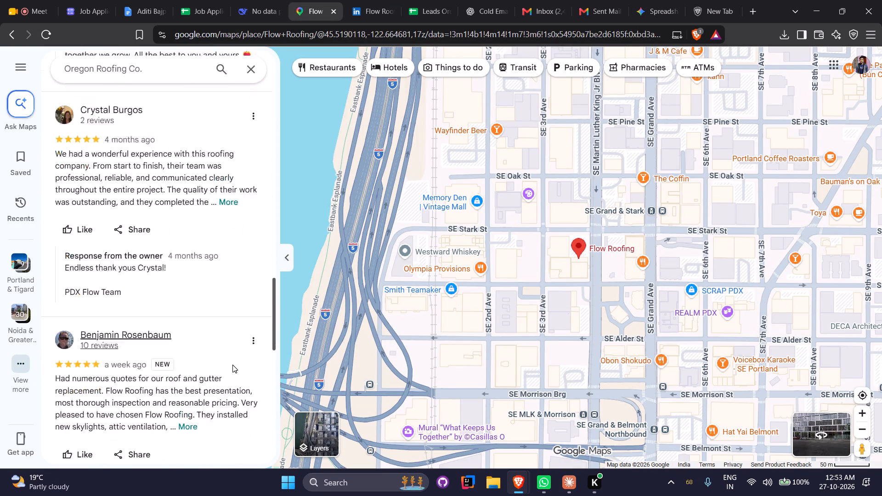
{"action": "scroll", "coordinate": [232, 365], "scroll_direction": "down", "scroll_amount": 4}
{"action": "left_click", "coordinate": [131, 363]}
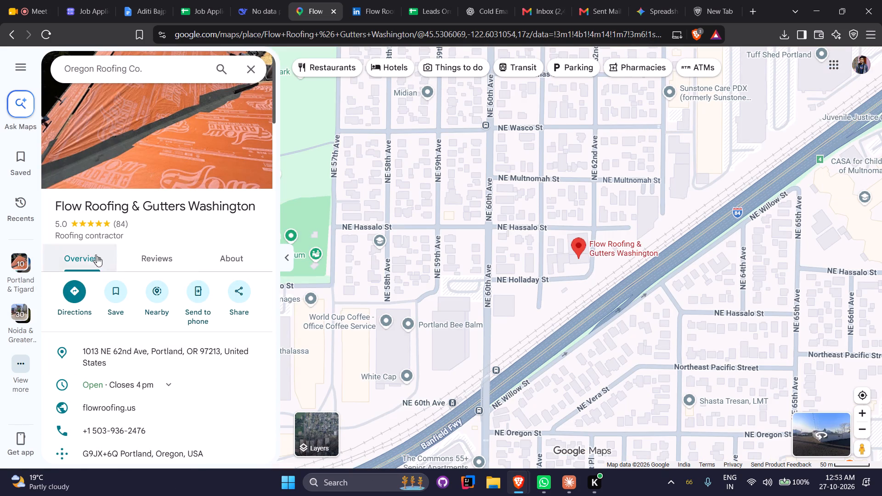
Copy the firm name "Flow Roofing & Gutters Washington" from its Google Maps listing and switch to the Leads Oregon, USA spreadsheet.
{"action": "left_click_drag", "start_coordinate": [55, 206], "coordinate": [228, 208]}
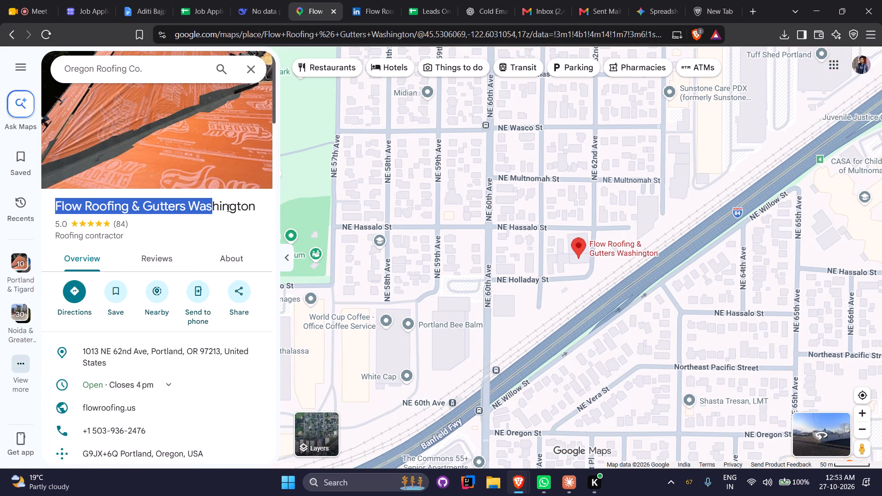
{"action": "left_click_drag", "start_coordinate": [228, 208], "coordinate": [259, 206]}
{"action": "key", "text": "ctrl+c"}
{"action": "left_click", "coordinate": [403, 0]}
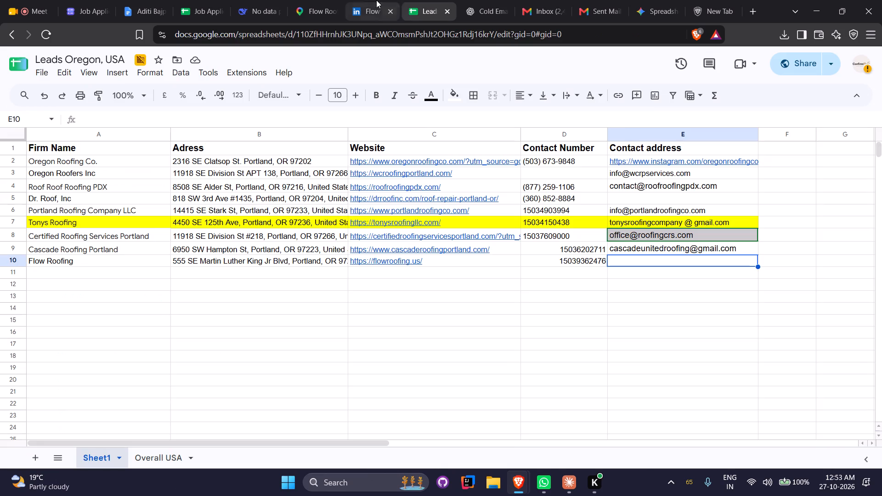
{"action": "left_click", "coordinate": [375, 0]}
{"action": "left_click", "coordinate": [437, 0]}
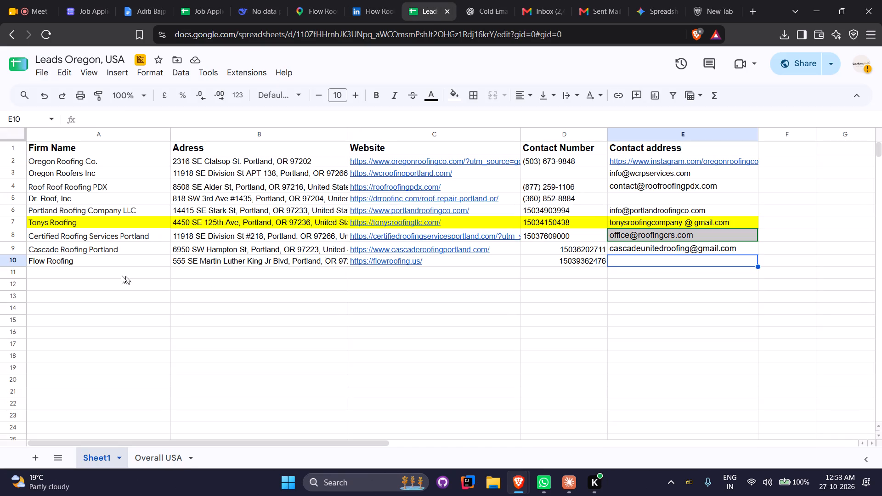
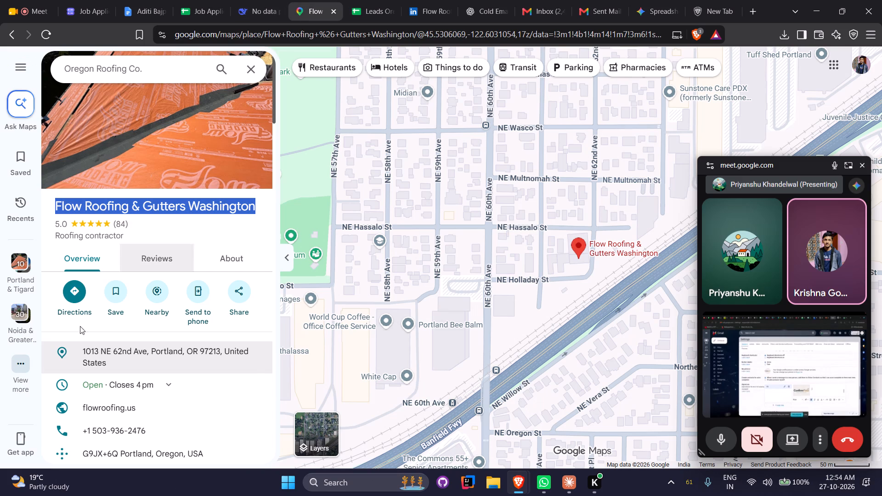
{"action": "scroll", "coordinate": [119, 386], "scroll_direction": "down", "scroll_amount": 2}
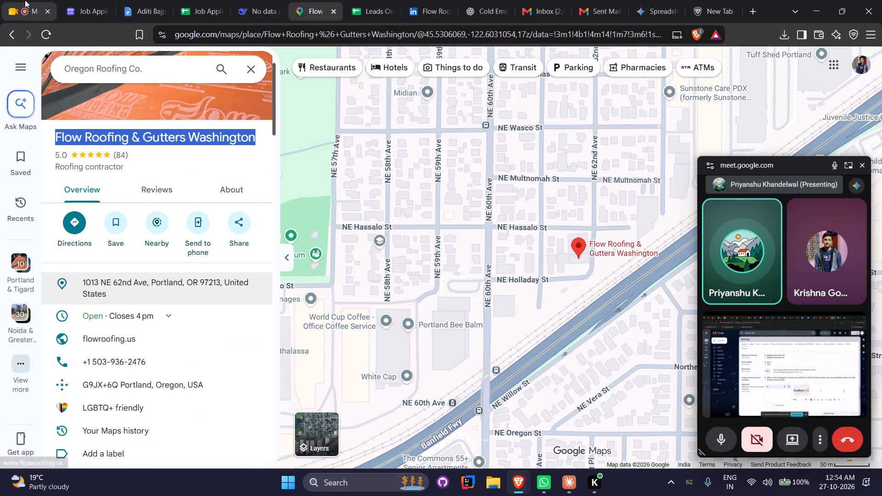
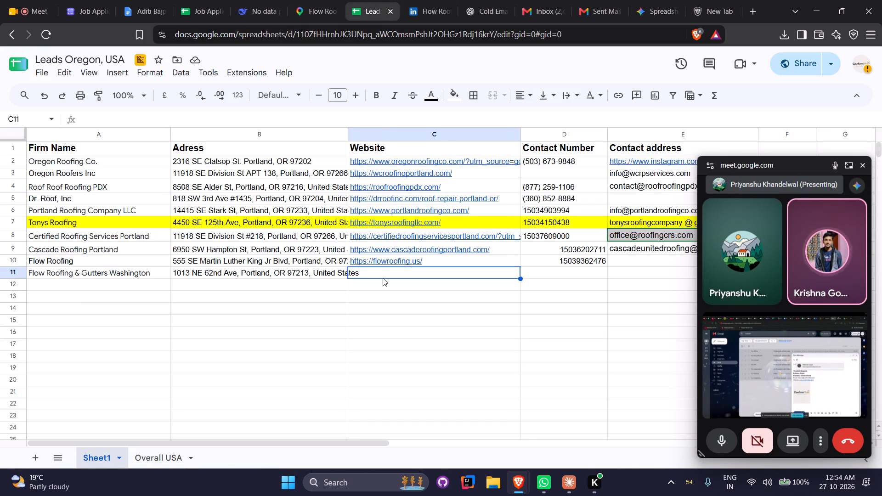
{"action": "key", "text": "ctrl+v"}
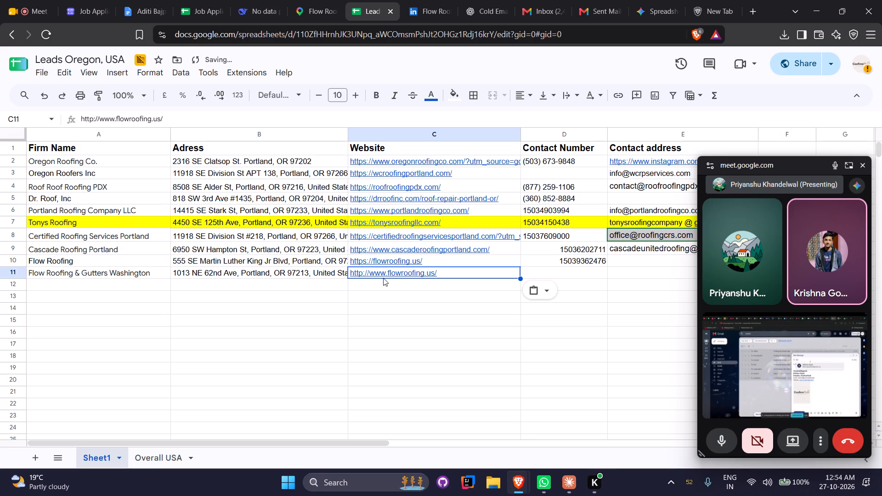
{"action": "left_click", "coordinate": [383, 278]}
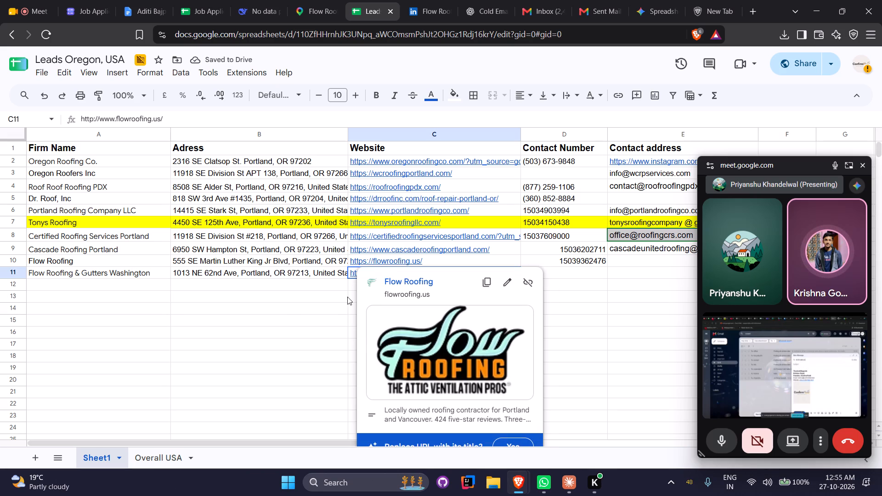
Select the Contact Number cell in the Flow Roofing & Gutters Washington row and switch back to the firm's Google Maps listing.
{"action": "left_click", "coordinate": [292, 320]}
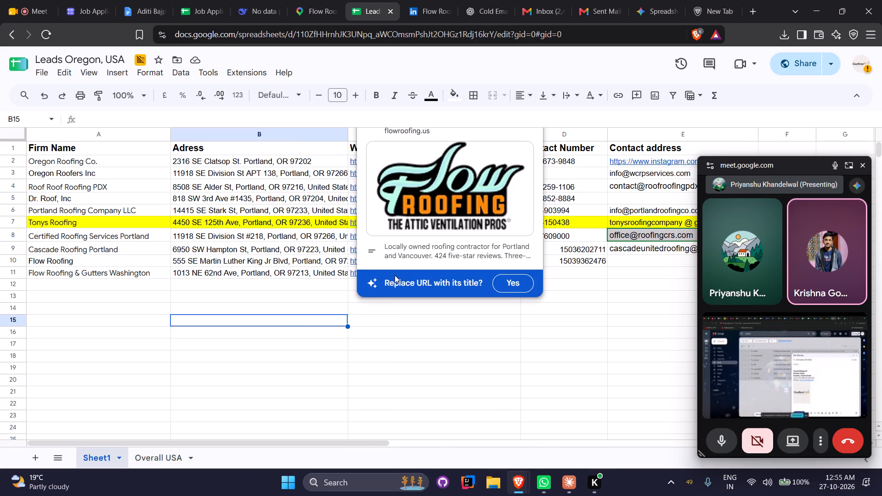
{"action": "left_click", "coordinate": [576, 274]}
{"action": "left_click", "coordinate": [323, 0]}
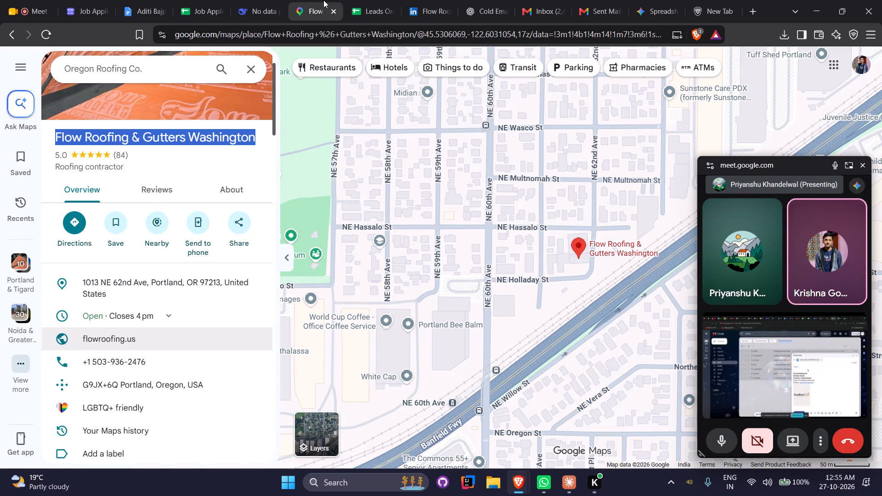
Copy the phone number from the Flow Roofing & Gutters Washington listing into its Contact Number cell in the Leads Oregon, USA spreadsheet.
{"action": "left_click", "coordinate": [232, 359]}
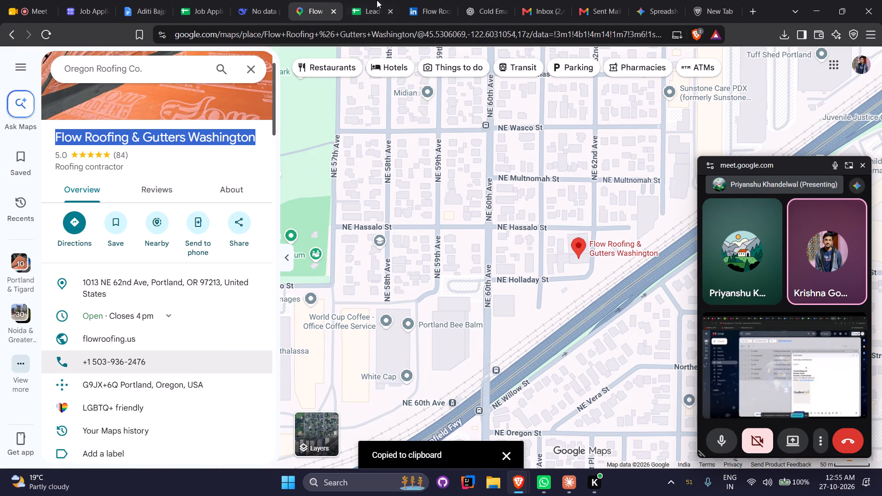
{"action": "left_click", "coordinate": [423, 0]}
{"action": "left_click", "coordinate": [400, 0]}
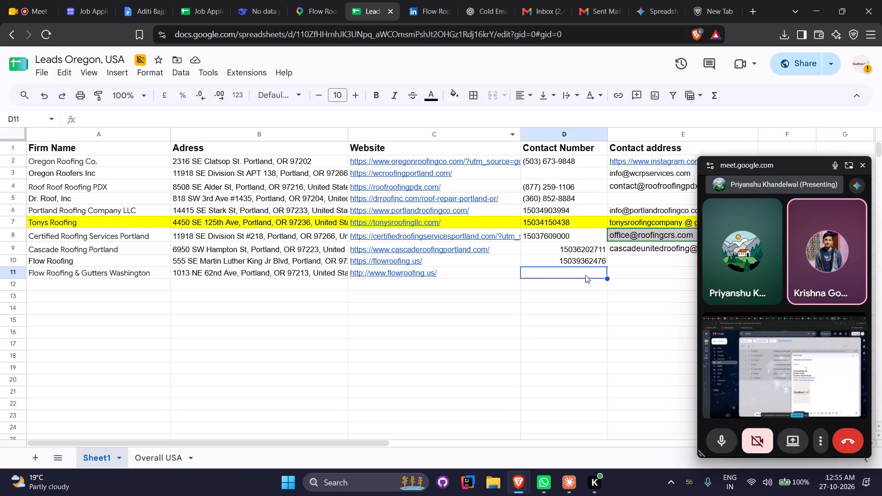
{"action": "key", "text": "ctrl+v"}
{"action": "left_click", "coordinate": [584, 284]}
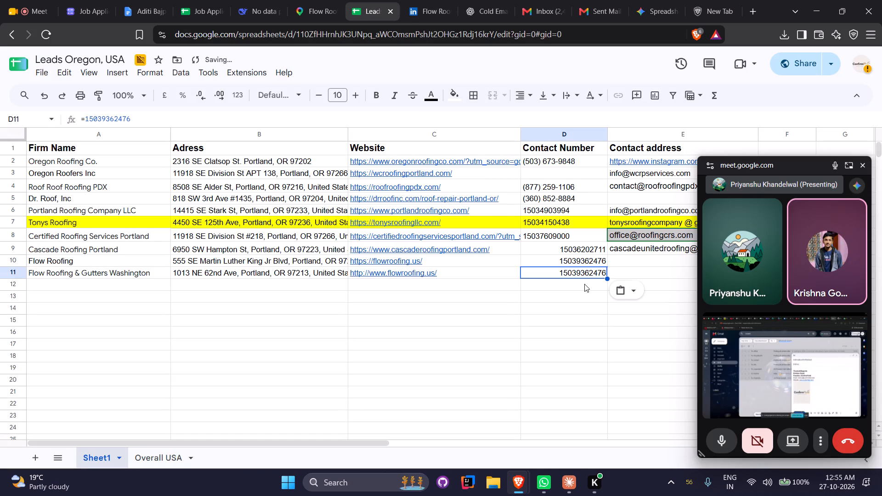
Select the Flow Roofing & Gutters Washington entry from Firm Name through Contact Number in row 11.
{"action": "left_click_drag", "start_coordinate": [574, 275], "coordinate": [61, 279]}
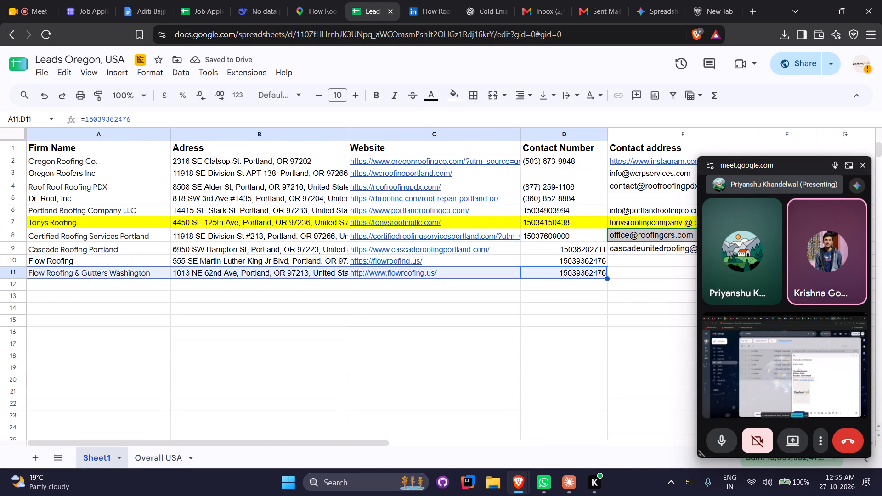
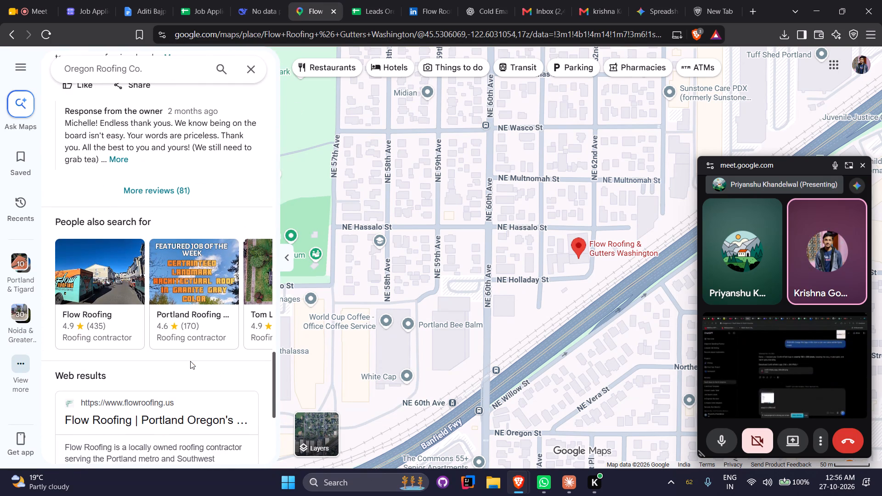
Open the Tom Leach Roofing listing from the related businesses suggested on the Flow Roofing & Gutters Washington page.
{"action": "scroll", "coordinate": [179, 304], "scroll_direction": "left", "scroll_amount": 4}
{"action": "left_click", "coordinate": [107, 309]}
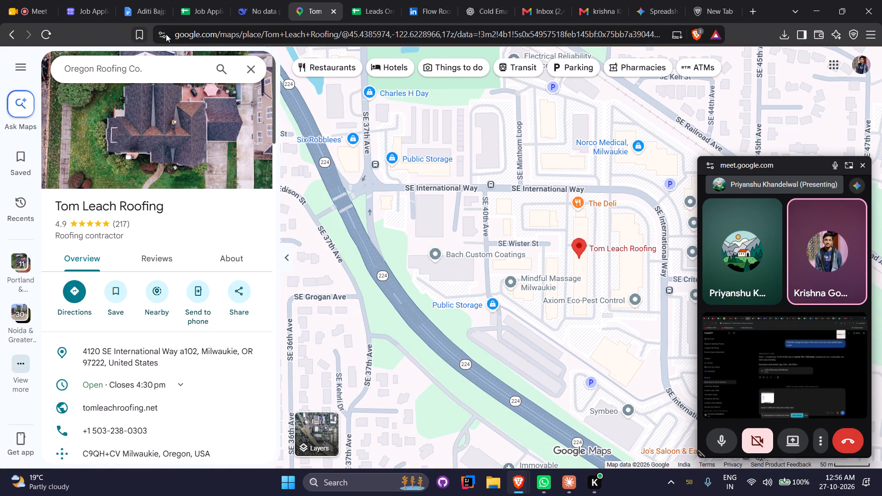
Copy the firm name Tom Leach Roofing from its Maps listing into the first empty Firm Name cell below Flow Roofing.
{"action": "scroll", "coordinate": [204, 261], "scroll_direction": "down", "scroll_amount": 3}
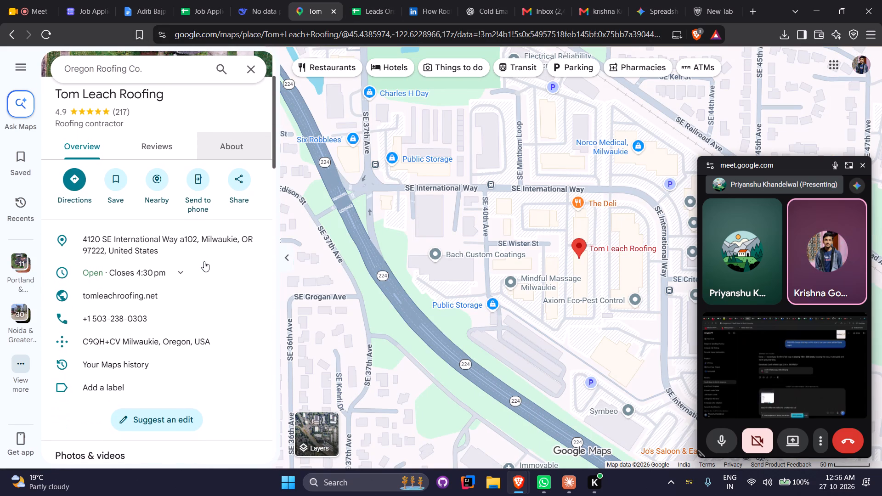
{"action": "scroll", "coordinate": [124, 130], "scroll_direction": "up", "scroll_amount": 1}
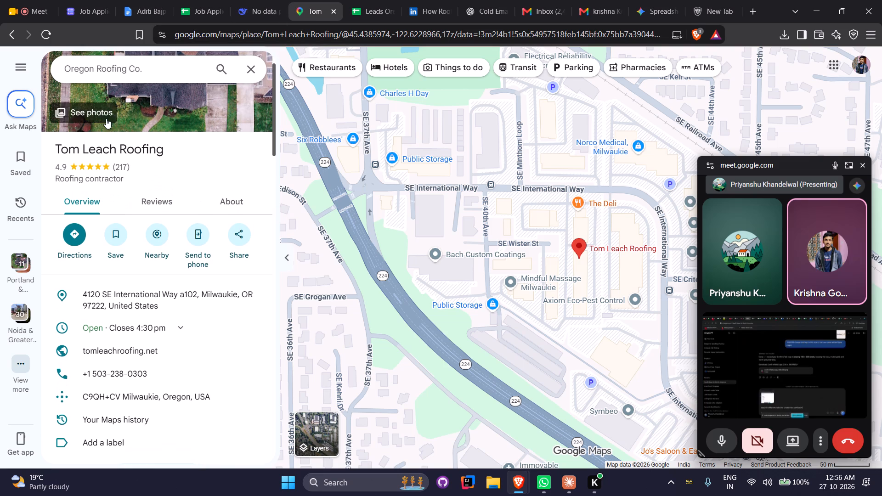
{"action": "left_click_drag", "start_coordinate": [52, 142], "coordinate": [187, 150]}
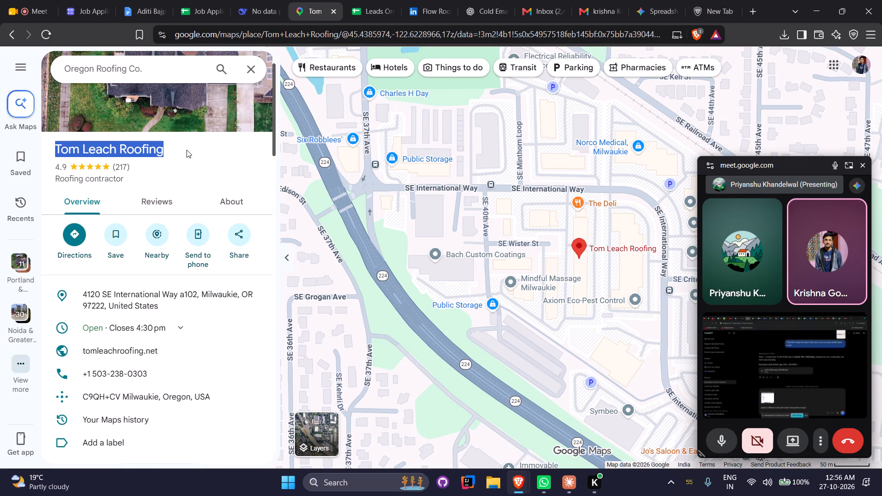
{"action": "key", "text": "ctrl+c"}
{"action": "left_click", "coordinate": [390, 0]}
{"action": "left_click", "coordinate": [97, 338]}
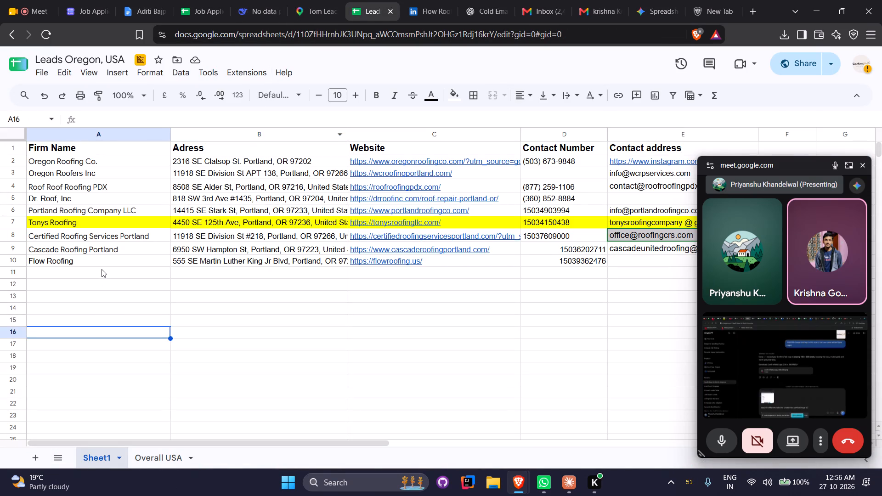
{"action": "left_click", "coordinate": [102, 269]}
{"action": "key", "text": "ctrl+v"}
Copy the firm's address from the Maps listing into the Adress cell of the Tom Leach Roofing row.
{"action": "left_click", "coordinate": [203, 271]}
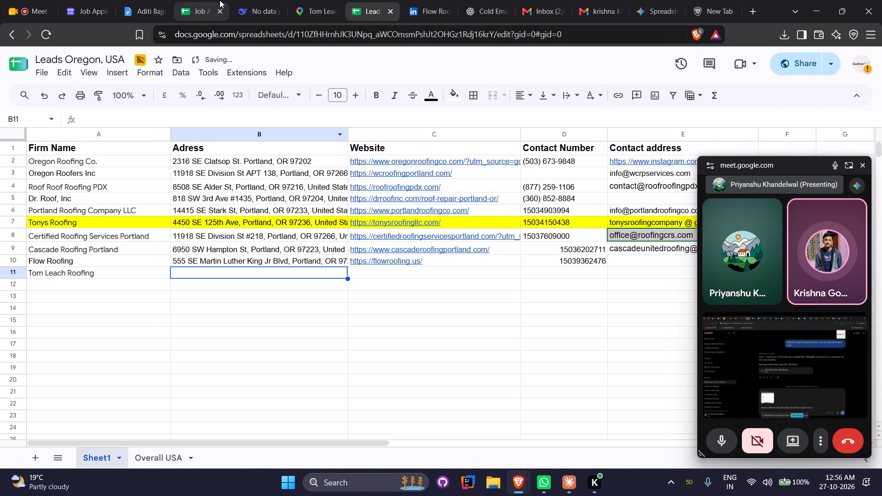
{"action": "left_click", "coordinate": [320, 0]}
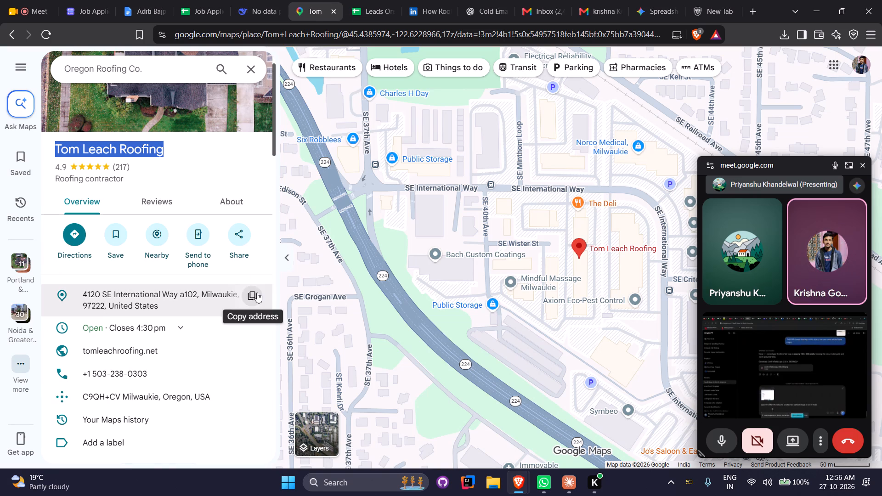
{"action": "left_click", "coordinate": [253, 290]}
{"action": "left_click", "coordinate": [339, 0]}
{"action": "left_click", "coordinate": [344, 0]}
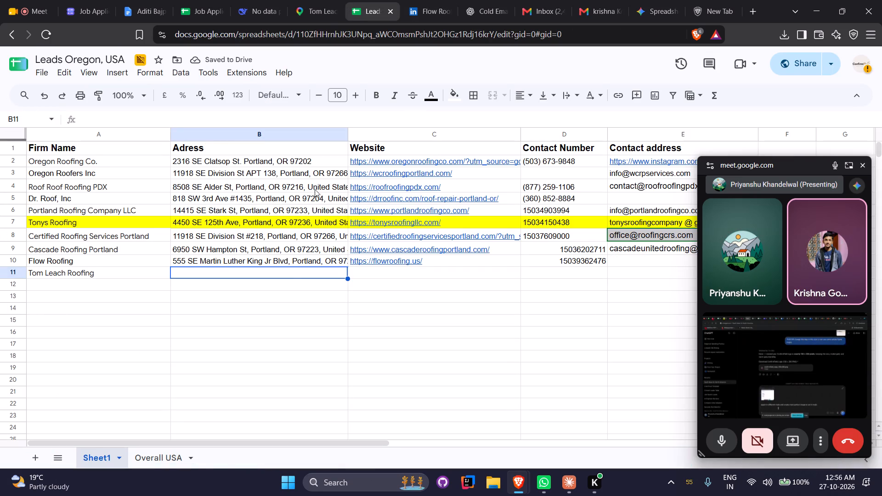
{"action": "key", "text": "ctrl+v"}
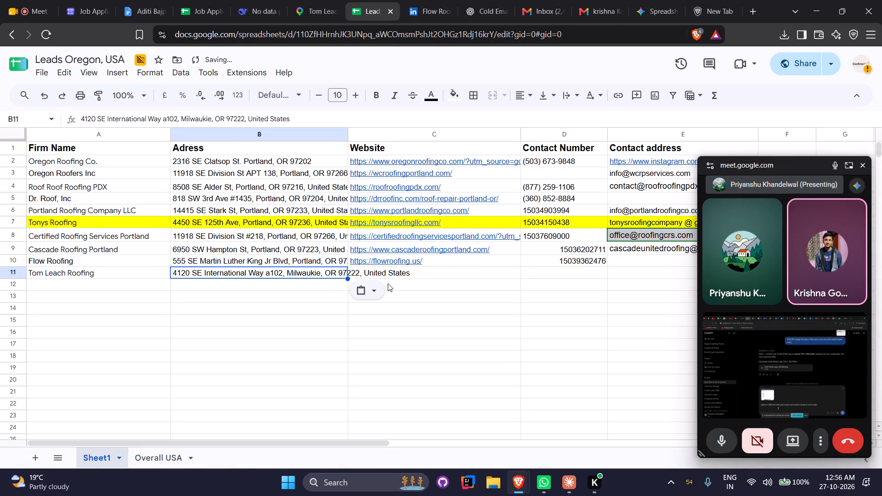
{"action": "left_click", "coordinate": [446, 271]}
{"action": "left_click", "coordinate": [324, 0]}
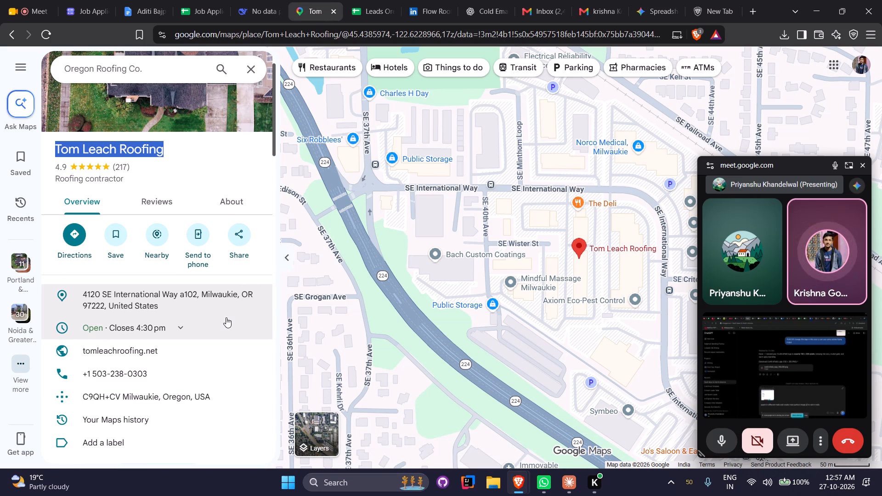
{"action": "left_click", "coordinate": [255, 353]}
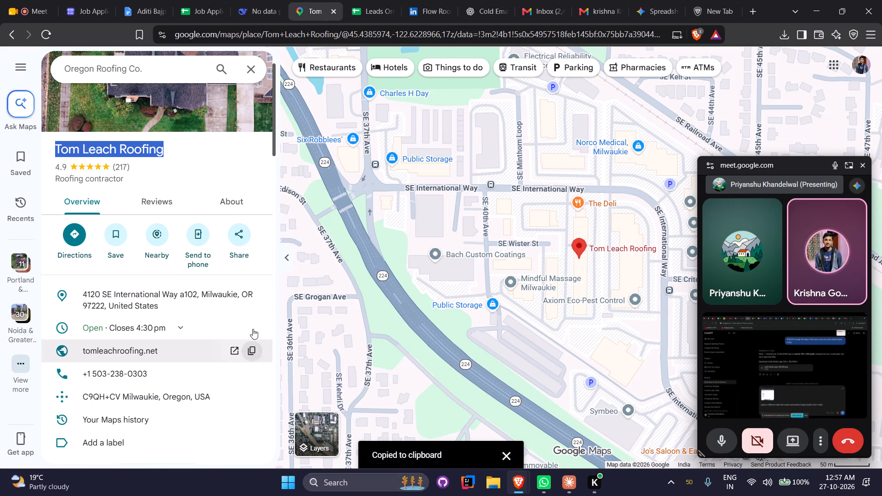
{"action": "left_click", "coordinate": [374, 0]}
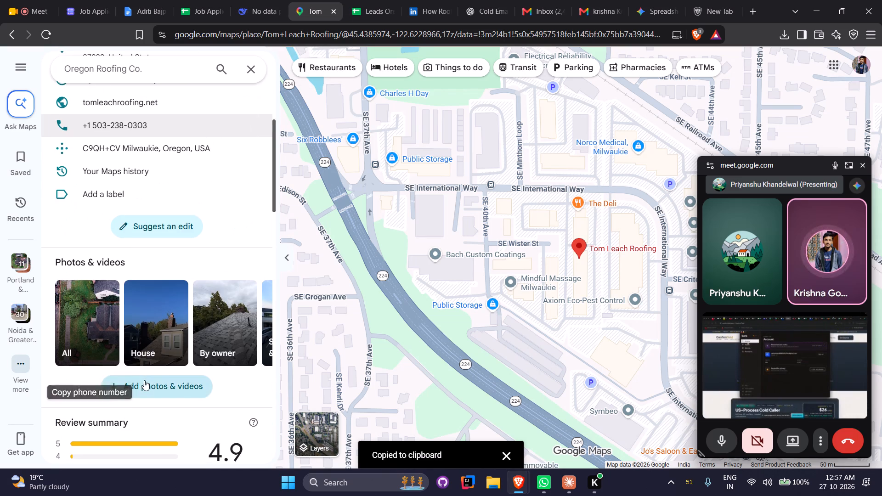
{"action": "scroll", "coordinate": [144, 380], "scroll_direction": "down", "scroll_amount": 4}
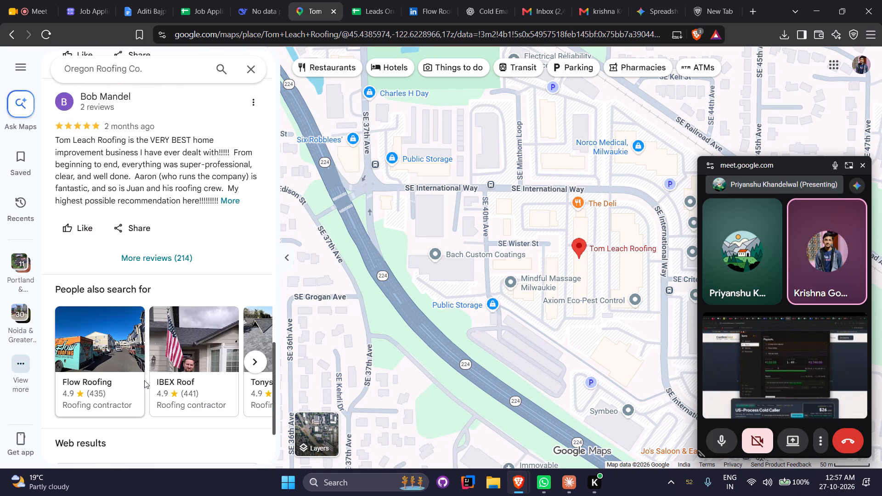
{"action": "scroll", "coordinate": [144, 380], "scroll_direction": "down", "scroll_amount": 1}
{"action": "left_click", "coordinate": [129, 237]}
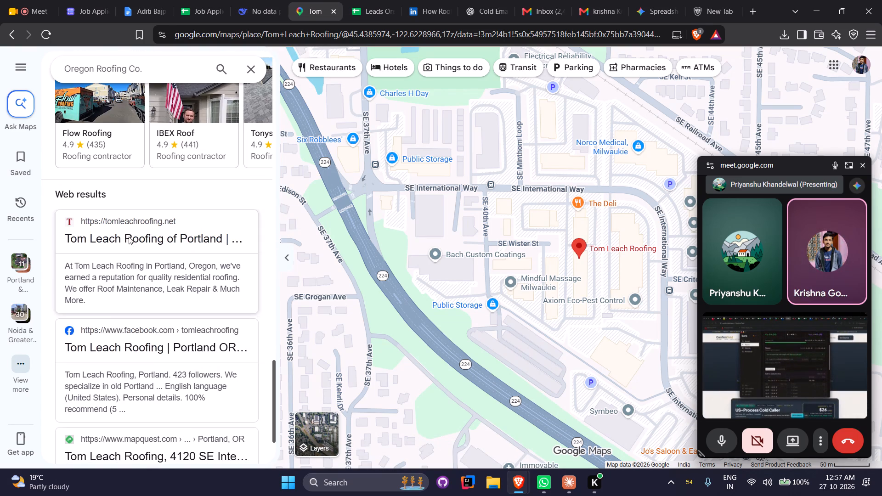
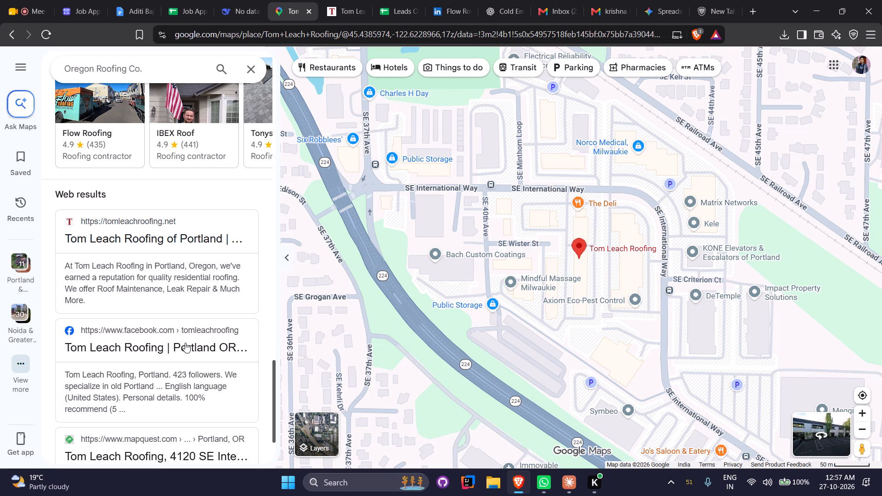
Copy the firm's e-mail address from its Facebook page into the Contact address cell of the Tom Leach Roofing row.
{"action": "left_click", "coordinate": [184, 340]}
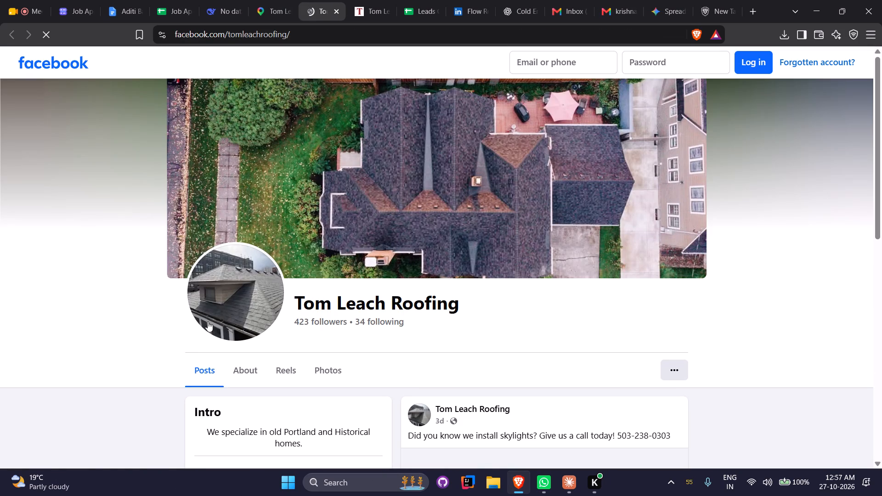
{"action": "scroll", "coordinate": [394, 298], "scroll_direction": "down", "scroll_amount": 7}
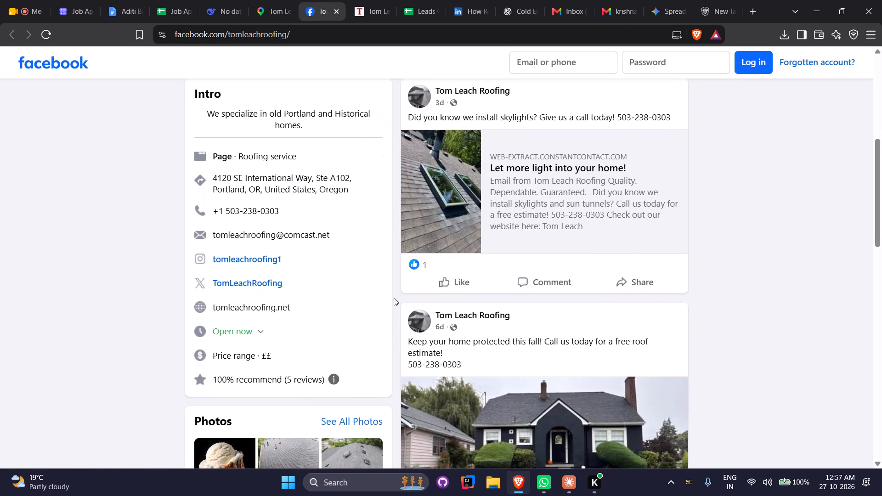
{"action": "scroll", "coordinate": [394, 298], "scroll_direction": "down", "scroll_amount": 1}
{"action": "left_click_drag", "start_coordinate": [213, 229], "coordinate": [326, 225]}
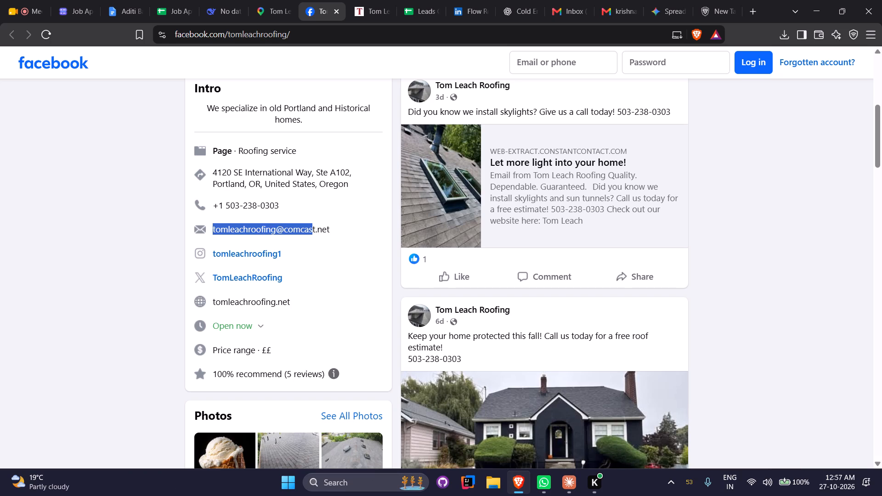
{"action": "left_click_drag", "start_coordinate": [326, 225], "coordinate": [330, 225]}
{"action": "key", "text": "ctrl+c"}
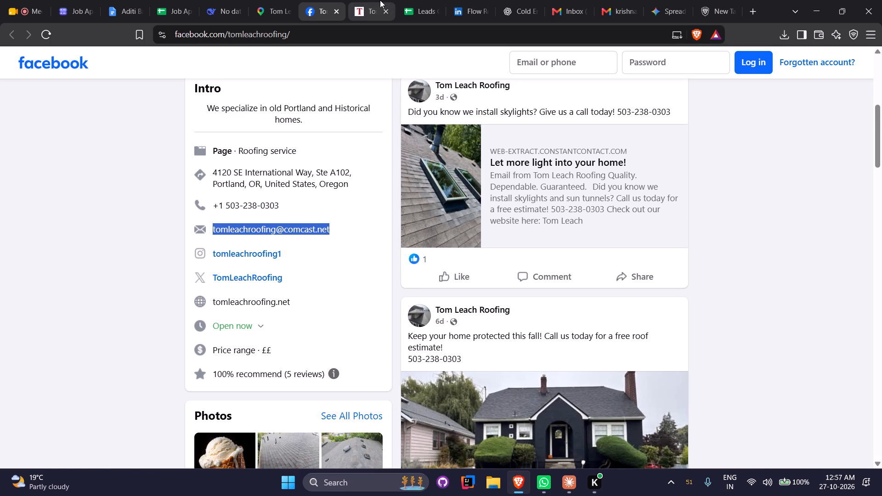
{"action": "left_click", "coordinate": [380, 0]}
{"action": "left_click", "coordinate": [429, 0]}
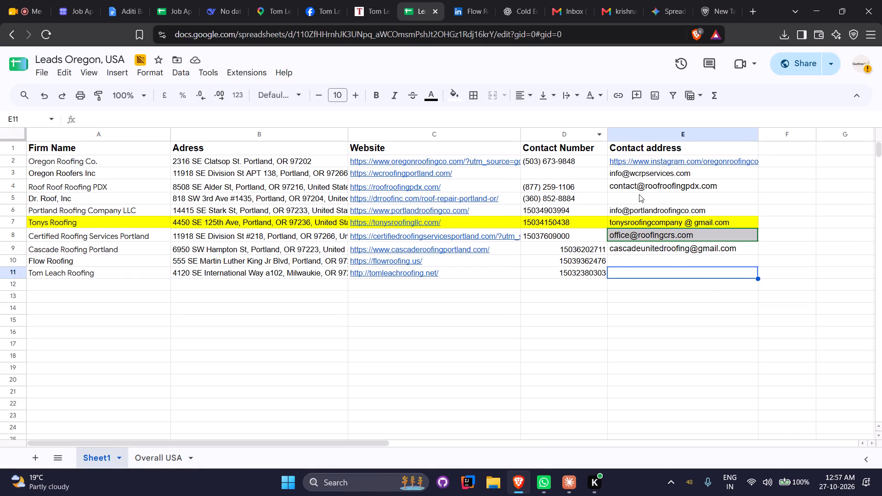
{"action": "key", "text": "ctrl+v"}
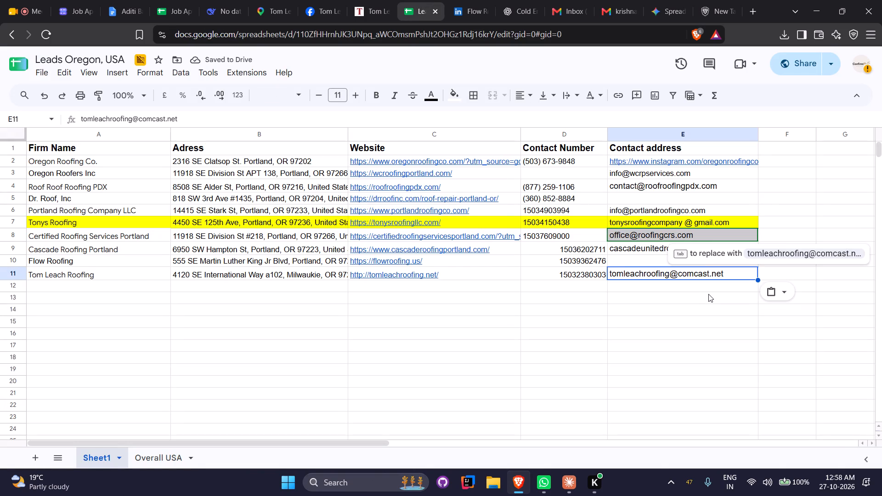
{"action": "left_click", "coordinate": [708, 294]}
Select the first empty Firm Name cell below Tom Leach Roofing and close that firm's website and Facebook pages.
{"action": "left_click", "coordinate": [83, 283]}
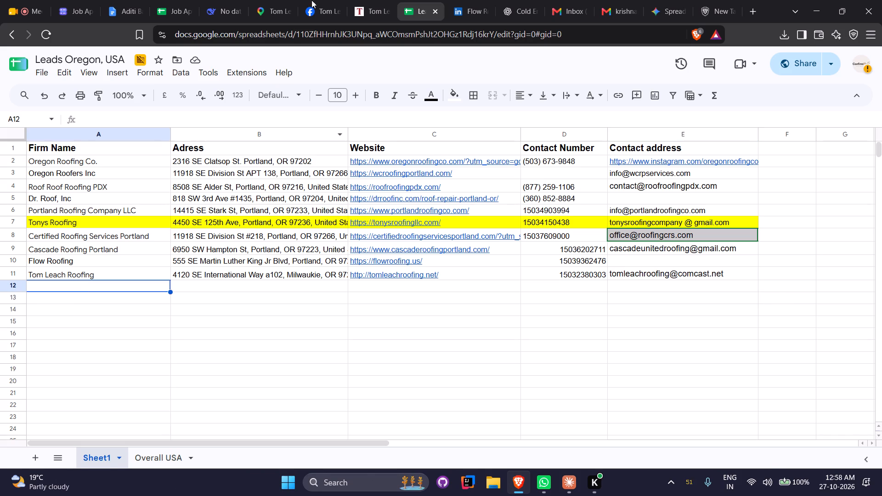
{"action": "left_click", "coordinate": [352, 0]}
{"action": "key", "text": "ctrl+w"}
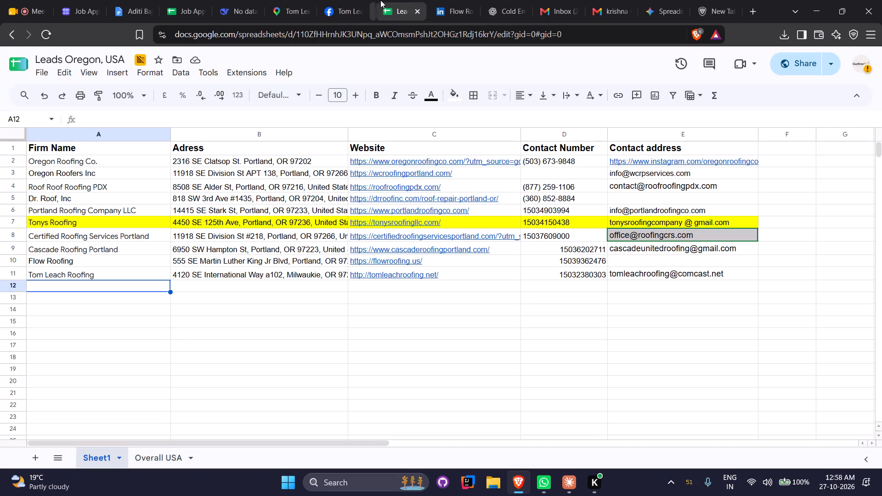
{"action": "left_click", "coordinate": [358, 0]}
{"action": "key", "text": "ctrl+w"}
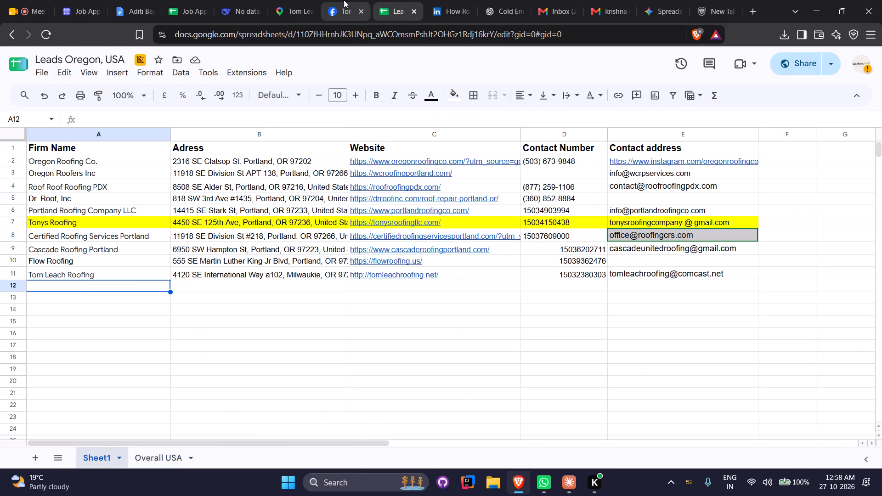
Open the IBEX Roof listing from the related firms suggested in the Tom Leach Roofing Maps listing.
{"action": "left_click", "coordinate": [327, 0]}
{"action": "scroll", "coordinate": [222, 299], "scroll_direction": "down", "scroll_amount": 3}
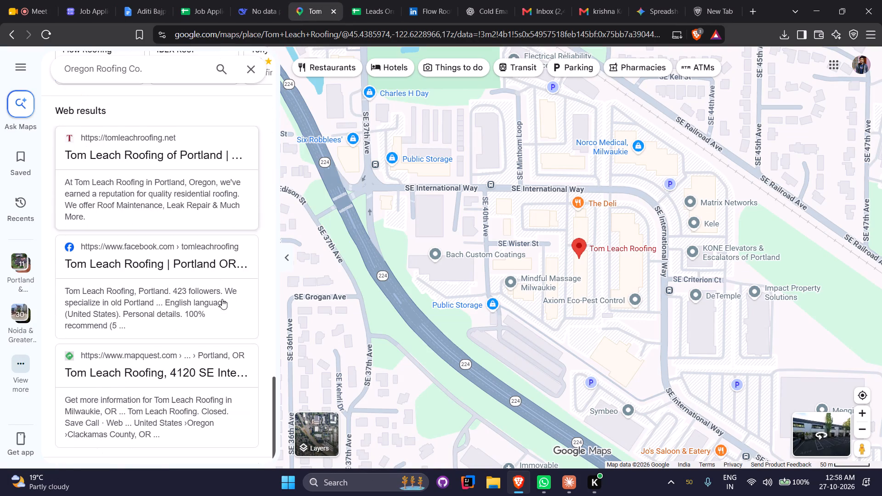
{"action": "scroll", "coordinate": [246, 144], "scroll_direction": "up", "scroll_amount": 9}
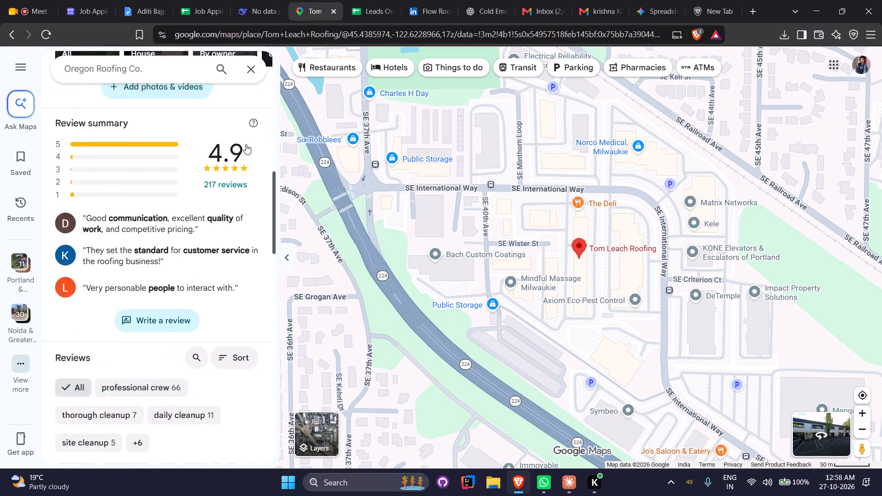
{"action": "scroll", "coordinate": [246, 144], "scroll_direction": "up", "scroll_amount": 9}
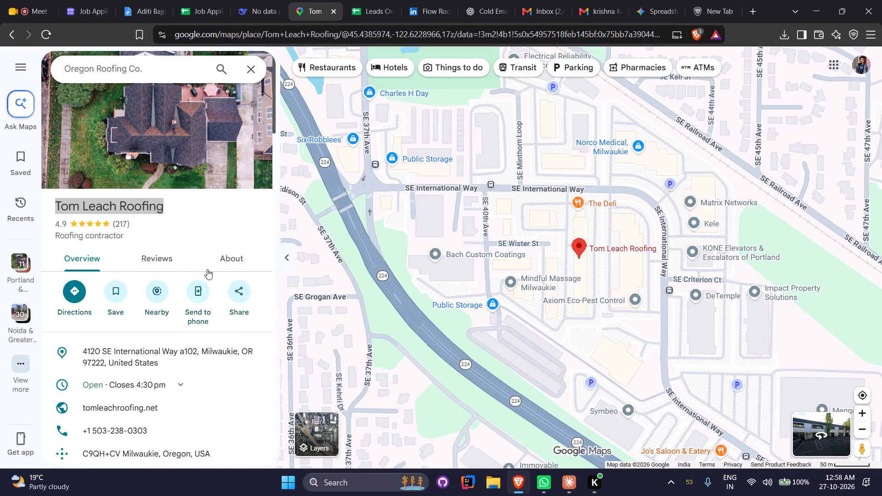
{"action": "scroll", "coordinate": [207, 269], "scroll_direction": "down", "scroll_amount": 11}
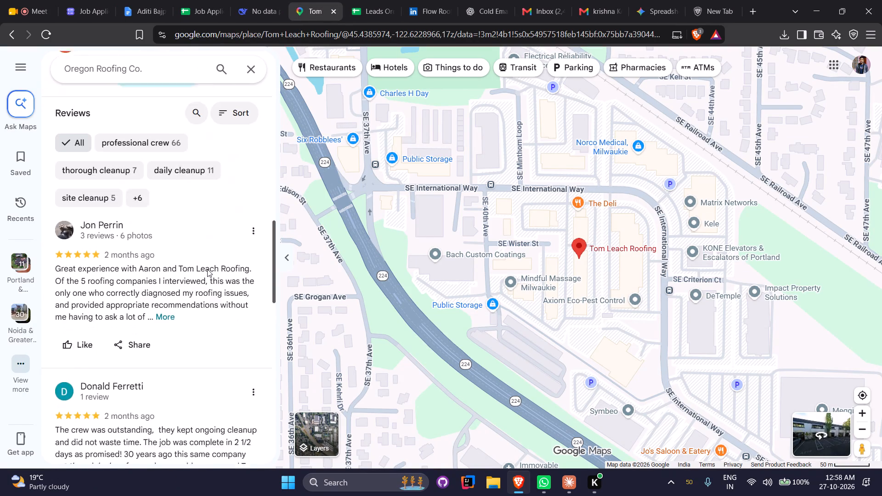
{"action": "scroll", "coordinate": [207, 269], "scroll_direction": "down", "scroll_amount": 3}
{"action": "scroll", "coordinate": [207, 269], "scroll_direction": "up", "scroll_amount": 3}
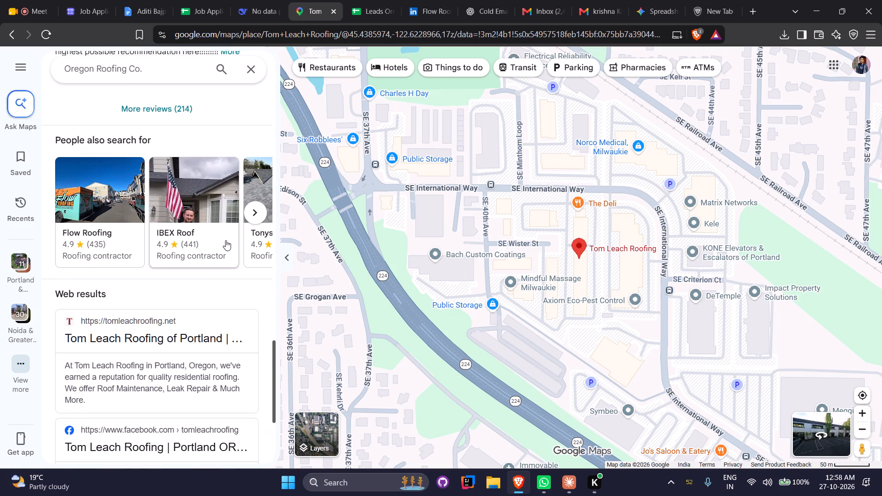
{"action": "left_click", "coordinate": [226, 240]}
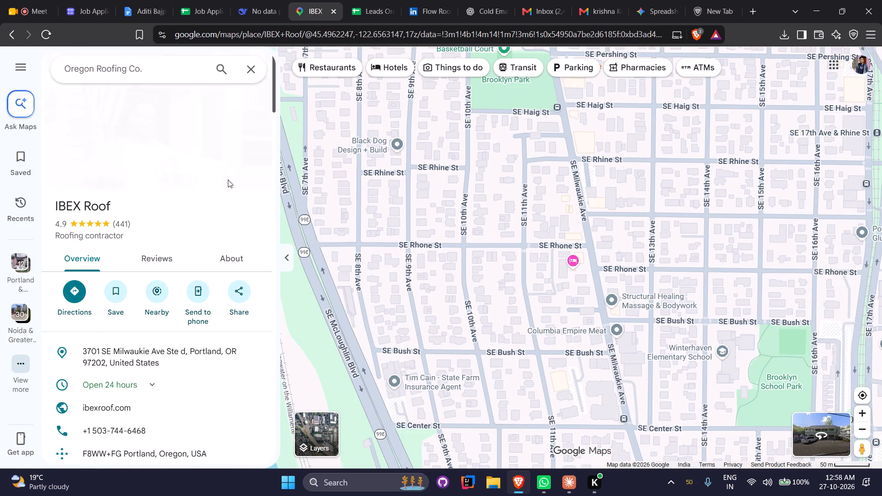
Copy the firm name IBEX Roof from its Maps listing into the empty Firm Name cell below Tom Leach Roofing.
{"action": "scroll", "coordinate": [156, 280], "scroll_direction": "down", "scroll_amount": 4}
{"action": "scroll", "coordinate": [156, 280], "scroll_direction": "up", "scroll_amount": 4}
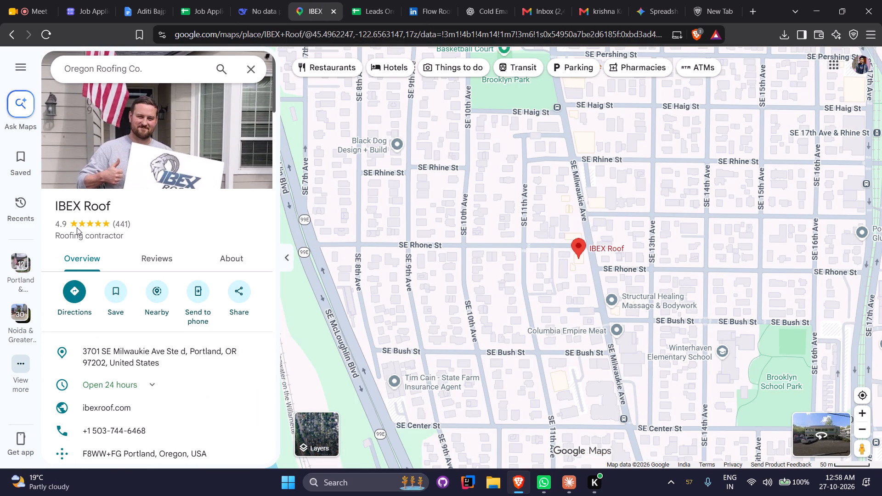
{"action": "left_click_drag", "start_coordinate": [54, 205], "coordinate": [126, 204]}
{"action": "key", "text": "ctrl+c"}
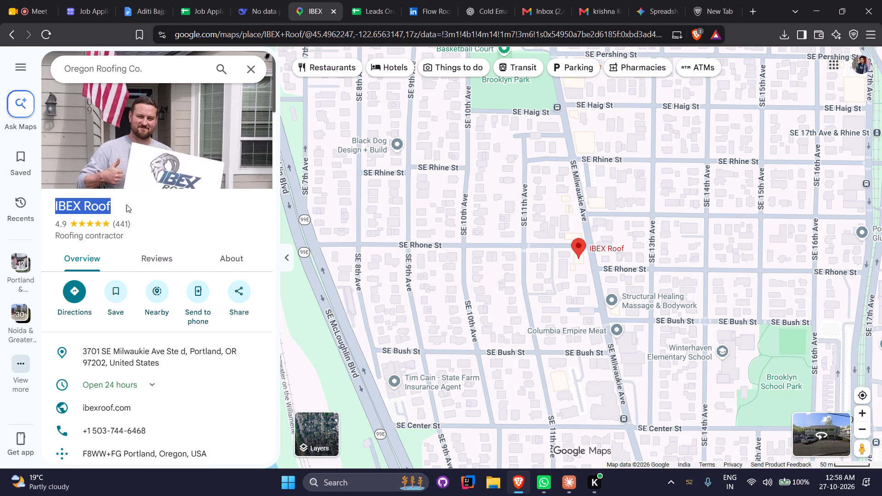
{"action": "left_click", "coordinate": [349, 0]}
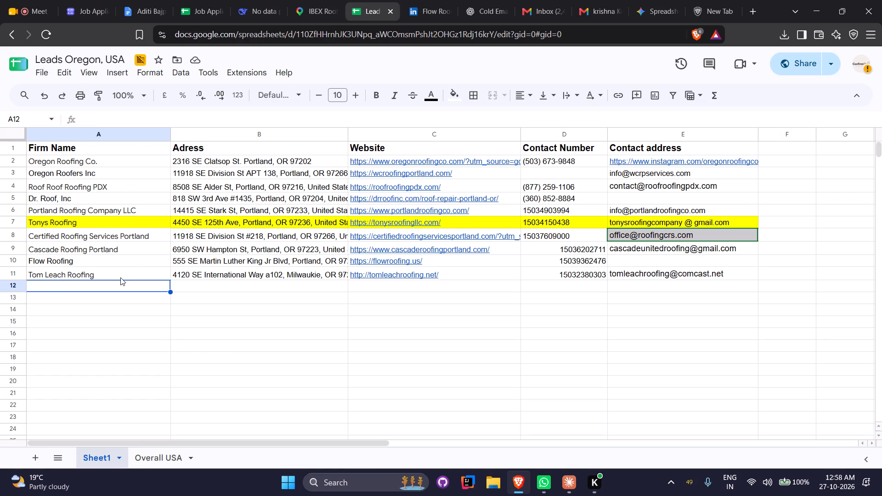
Enter the copied firm name IBEX Roof in the Firm Name column of row 12.
{"action": "key", "text": "ctrl+v"}
Copy the firm's address from the Maps listing into the Adress cell of the IBEX Roof row.
{"action": "left_click", "coordinate": [185, 285]}
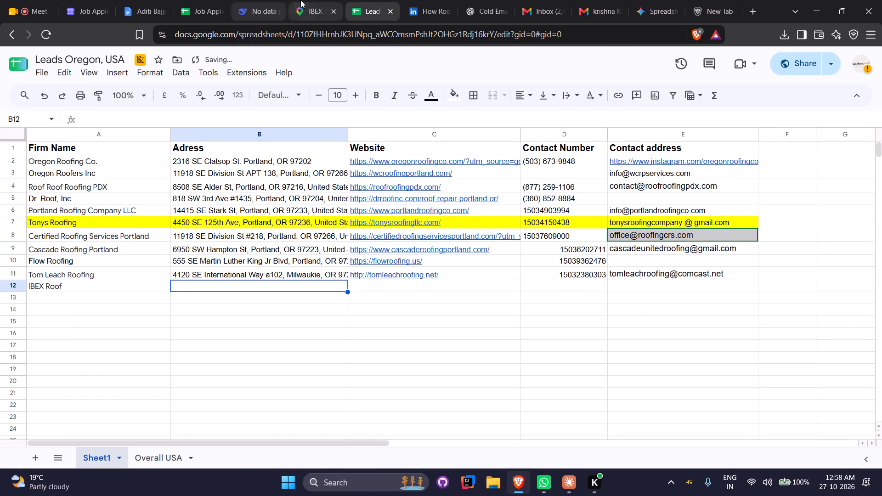
{"action": "left_click", "coordinate": [300, 0]}
{"action": "scroll", "coordinate": [85, 363], "scroll_direction": "down", "scroll_amount": 1}
{"action": "left_click", "coordinate": [253, 299]}
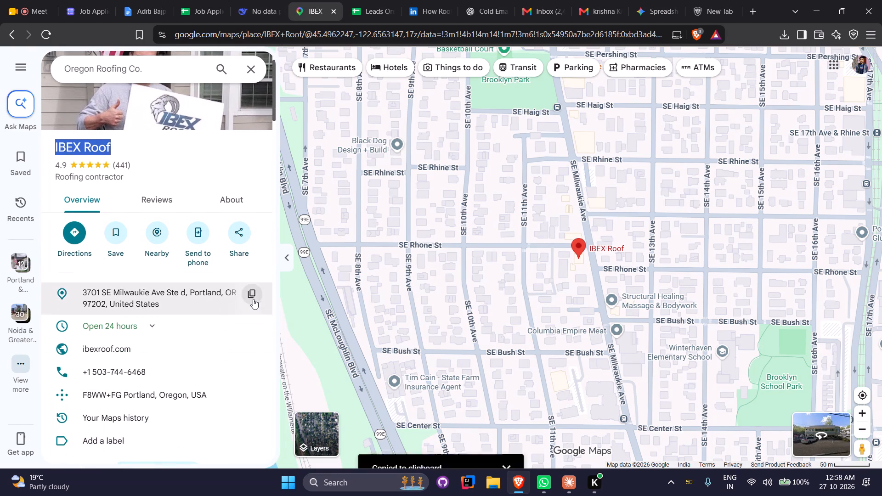
{"action": "left_click", "coordinate": [391, 0]}
{"action": "key", "text": "ctrl+v"}
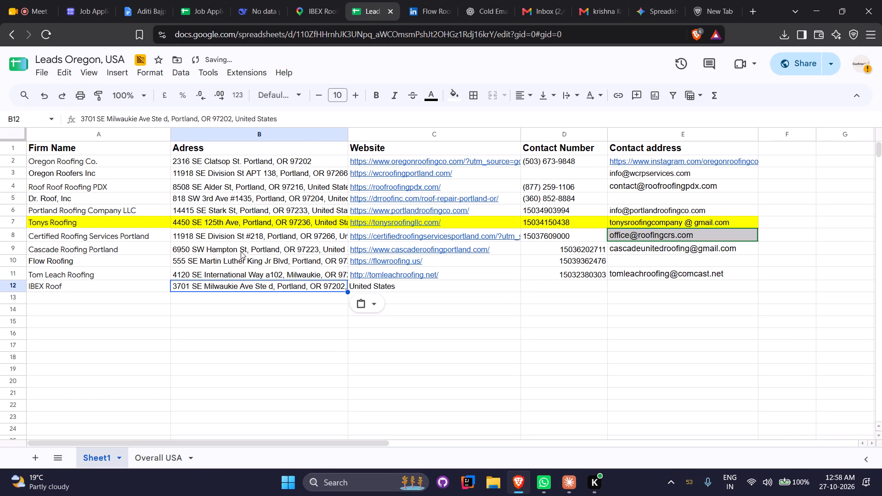
Copy the ibexroof.com website link from the Maps listing into the Website cell of the IBEX Roof row.
{"action": "left_click", "coordinate": [424, 288]}
{"action": "left_click", "coordinate": [361, 0]}
{"action": "left_click", "coordinate": [319, 0]}
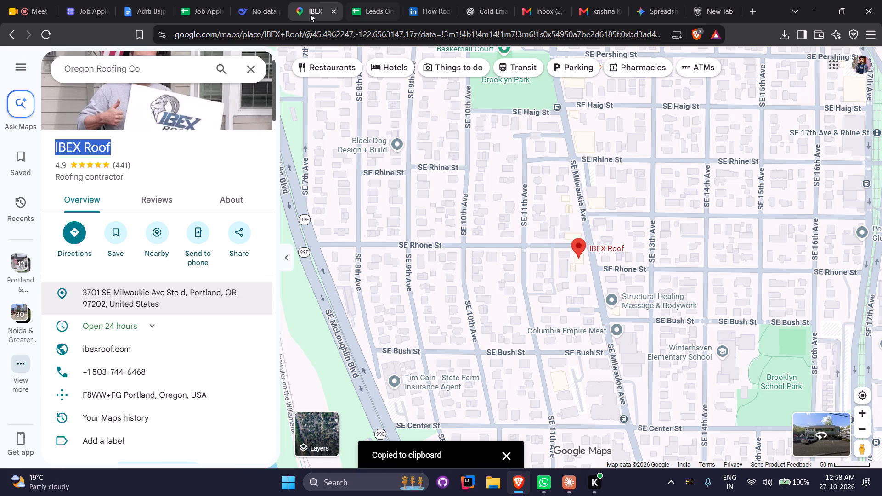
{"action": "scroll", "coordinate": [143, 338], "scroll_direction": "down", "scroll_amount": 3}
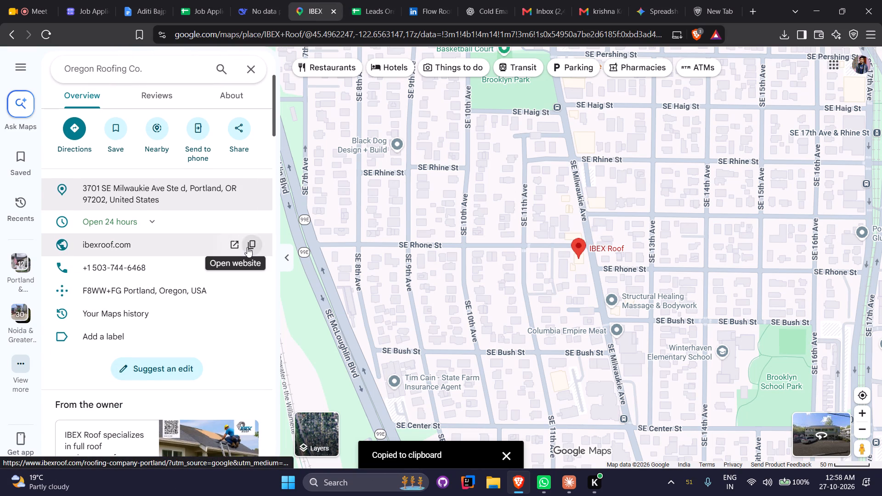
{"action": "left_click", "coordinate": [247, 247]}
{"action": "left_click", "coordinate": [357, 0]}
{"action": "key", "text": "ctrl+v"}
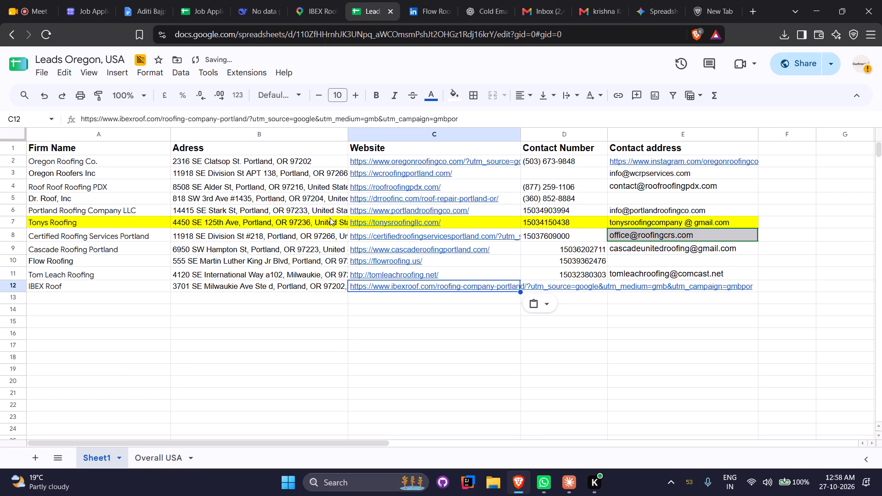
Set the text wrapping of the whole Website column to Clip.
{"action": "left_click", "coordinate": [577, 363]}
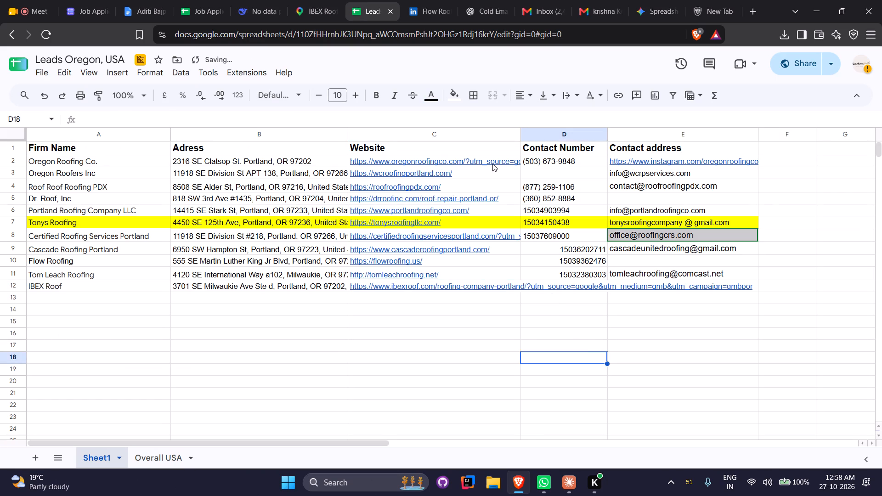
{"action": "left_click", "coordinate": [492, 135]}
{"action": "left_click", "coordinate": [571, 97]}
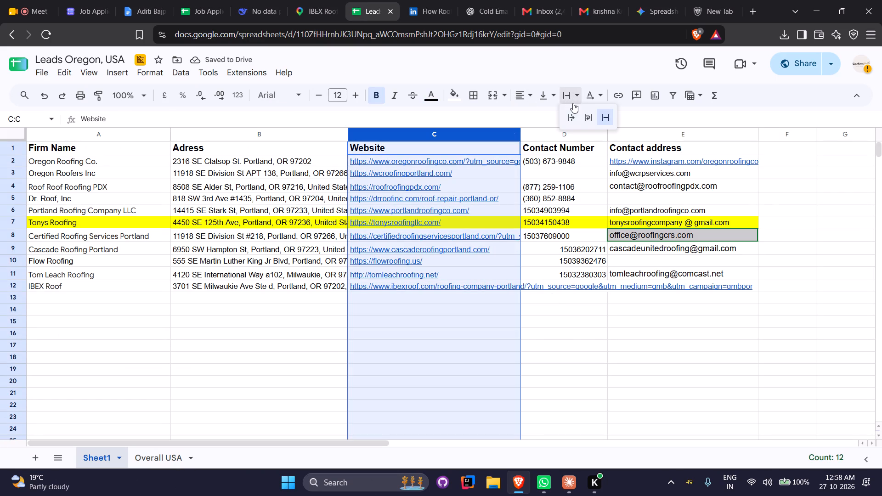
{"action": "left_click", "coordinate": [599, 118]}
Copy the firm's phone number from the Maps listing into the Contact Number cell of the IBEX Roof row.
{"action": "left_click", "coordinate": [545, 285]}
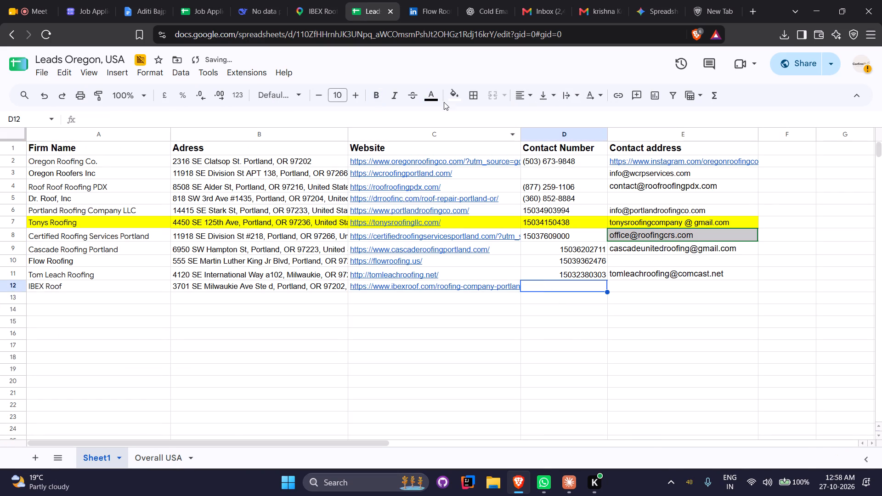
{"action": "left_click", "coordinate": [332, 0]}
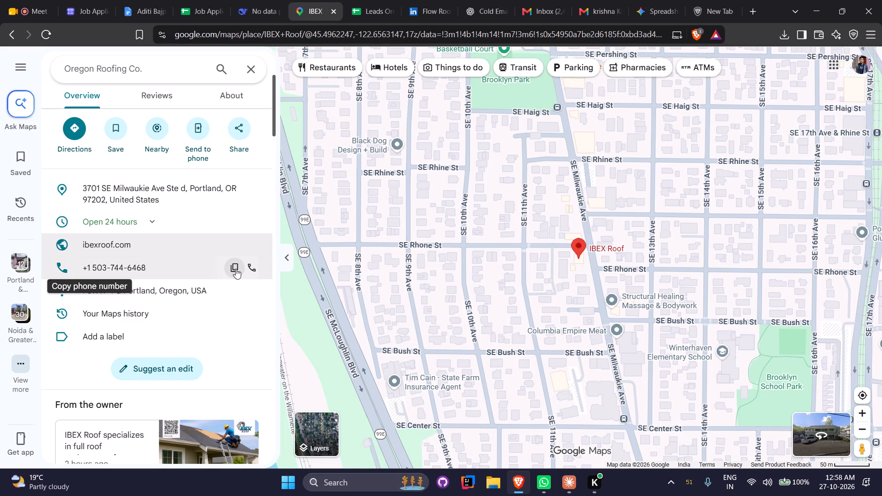
{"action": "left_click", "coordinate": [237, 269]}
{"action": "left_click", "coordinate": [363, 0]}
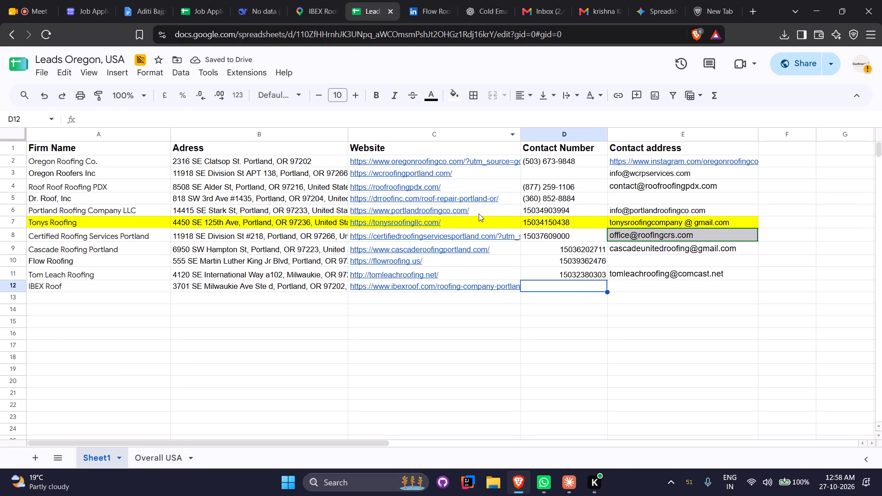
{"action": "key", "text": "ctrl+v"}
Select the Contact address cell in the IBEX Roof row and open the firm's website from its Maps listing's web results.
{"action": "left_click", "coordinate": [678, 287]}
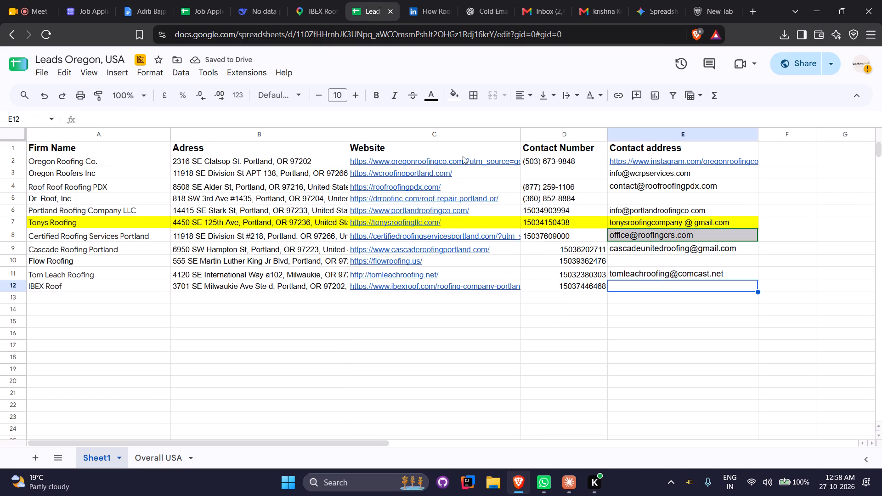
{"action": "left_click", "coordinate": [329, 0]}
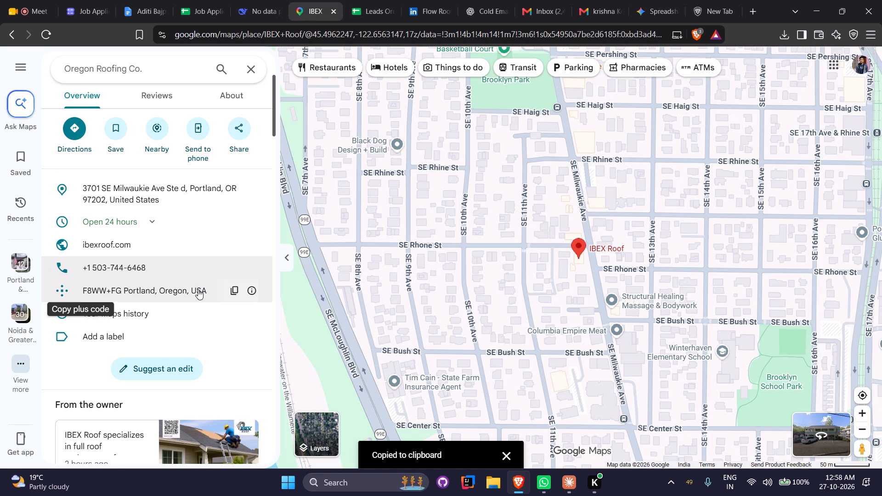
{"action": "scroll", "coordinate": [198, 289], "scroll_direction": "down", "scroll_amount": 15}
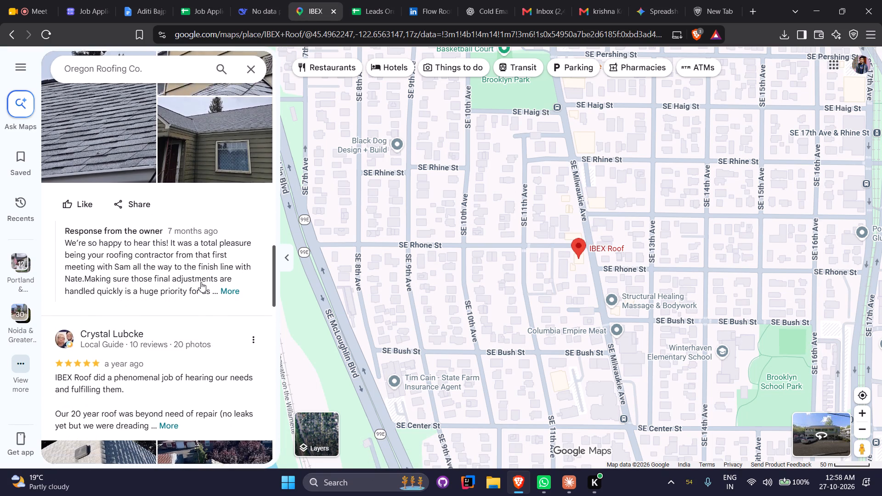
{"action": "scroll", "coordinate": [201, 282], "scroll_direction": "down", "scroll_amount": 12}
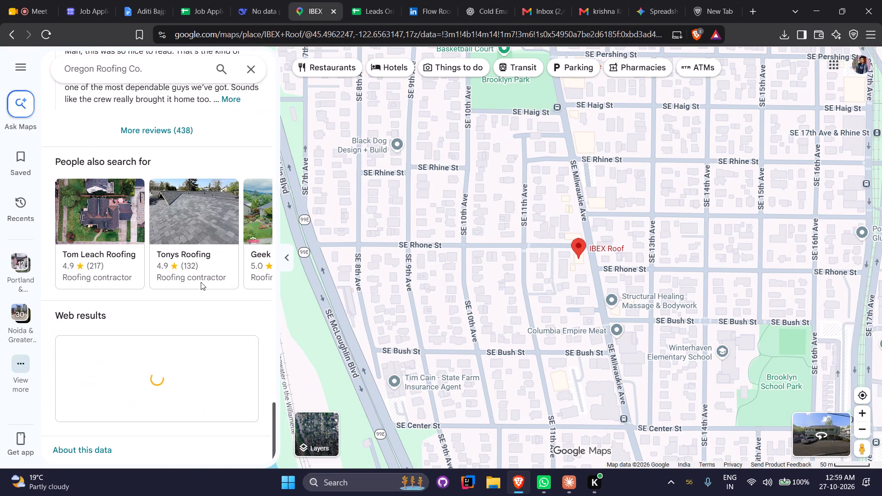
{"action": "scroll", "coordinate": [201, 282], "scroll_direction": "down", "scroll_amount": 1}
{"action": "left_click", "coordinate": [175, 338]}
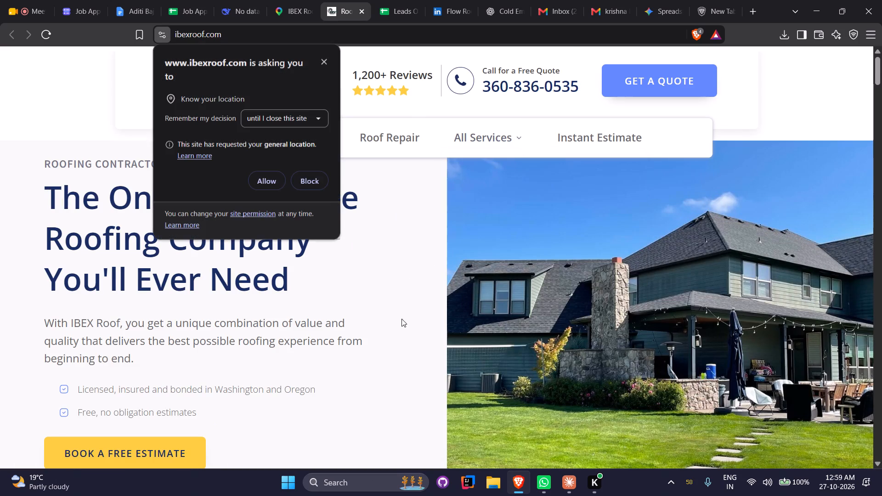
{"action": "scroll", "coordinate": [407, 311], "scroll_direction": "down", "scroll_amount": 6}
{"action": "left_click", "coordinate": [325, 63]}
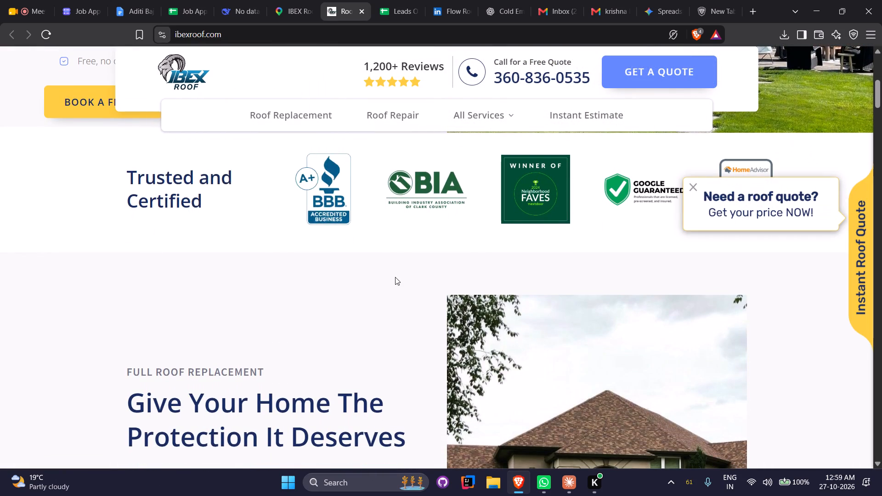
{"action": "scroll", "coordinate": [395, 277], "scroll_direction": "down", "scroll_amount": 8}
{"action": "scroll", "coordinate": [395, 277], "scroll_direction": "up", "scroll_amount": 4}
{"action": "scroll", "coordinate": [395, 277], "scroll_direction": "down", "scroll_amount": 1}
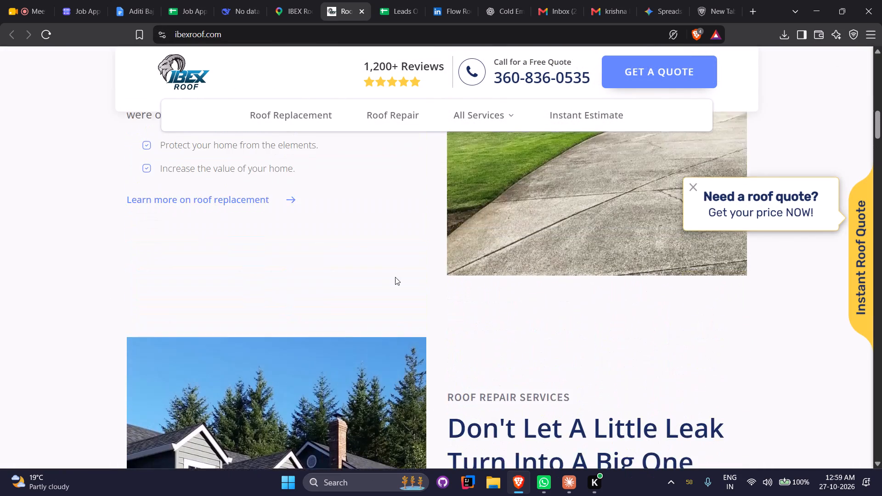
{"action": "scroll", "coordinate": [395, 277], "scroll_direction": "down", "scroll_amount": 19}
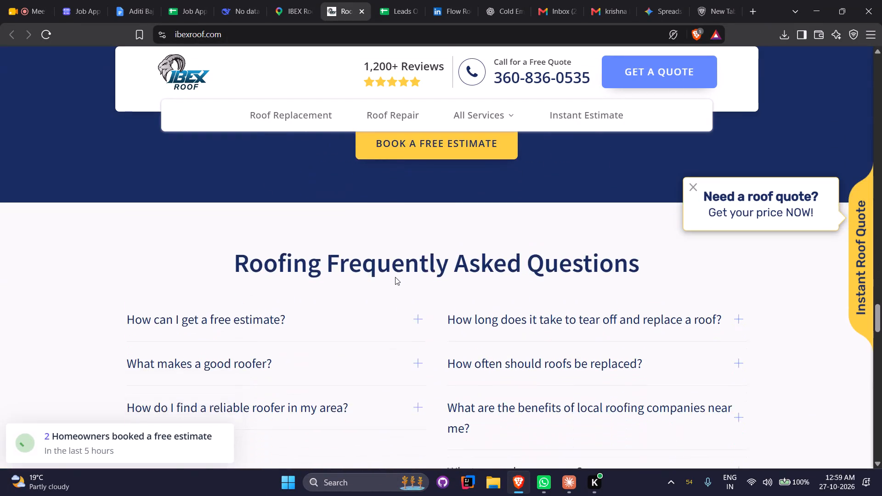
{"action": "scroll", "coordinate": [395, 277], "scroll_direction": "down", "scroll_amount": 7}
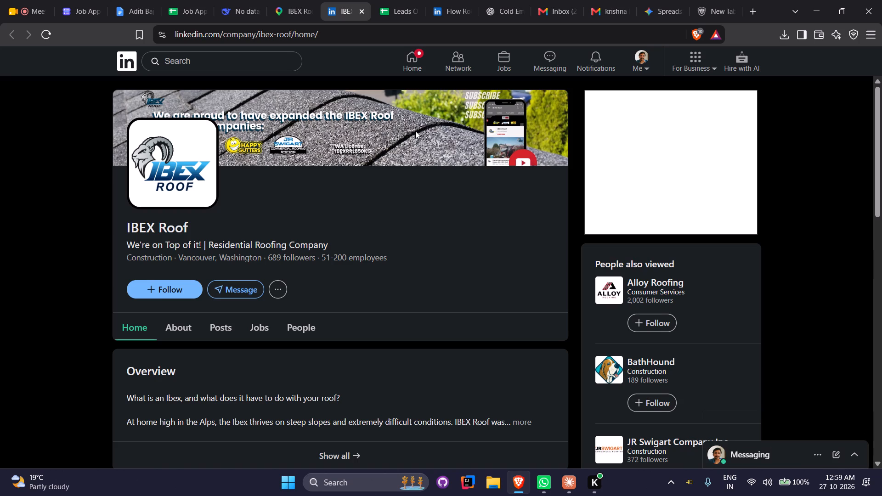
{"action": "scroll", "coordinate": [415, 131], "scroll_direction": "down", "scroll_amount": 3}
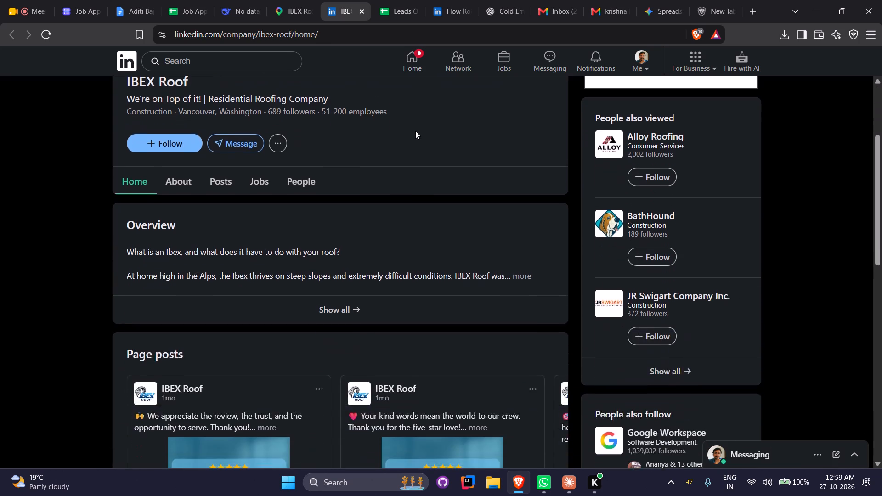
{"action": "scroll", "coordinate": [415, 131], "scroll_direction": "down", "scroll_amount": 4}
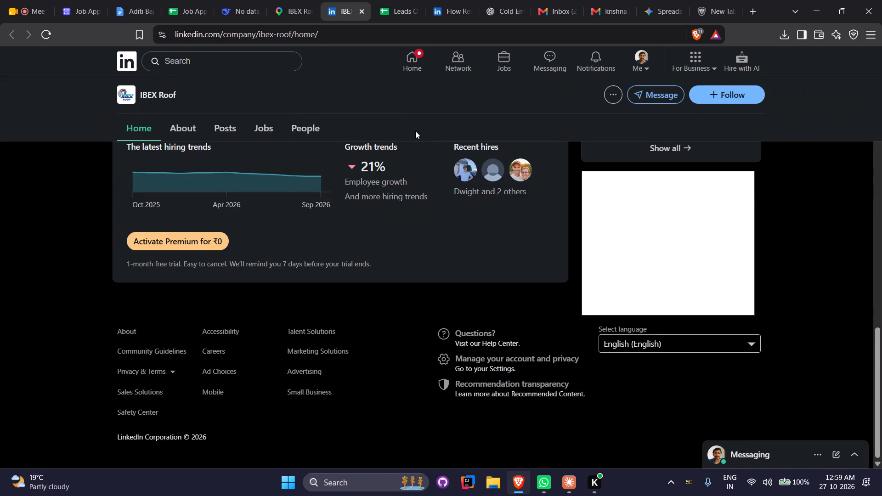
{"action": "scroll", "coordinate": [415, 131], "scroll_direction": "up", "scroll_amount": 5}
{"action": "scroll", "coordinate": [399, 175], "scroll_direction": "up", "scroll_amount": 4}
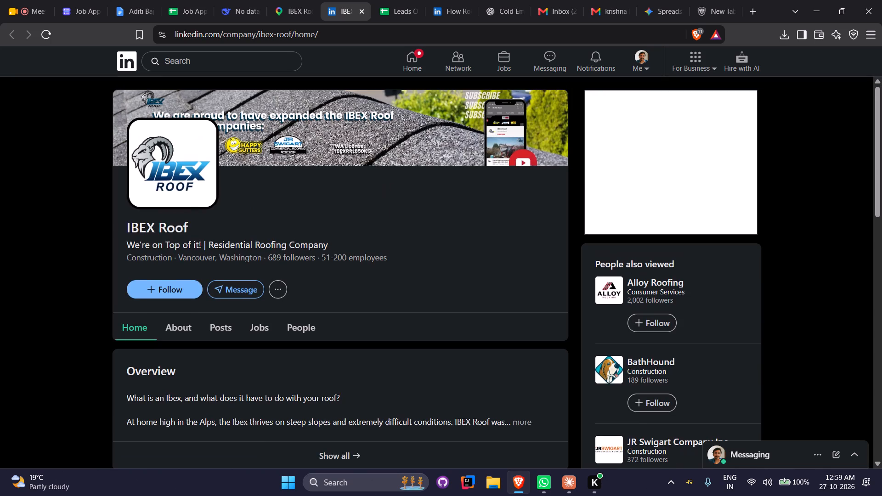
Visit the website linked from IBEX Roof's LinkedIn page, dismiss its location request, look through it to the footer for contact details, and close it.
{"action": "left_click", "coordinate": [280, 287]}
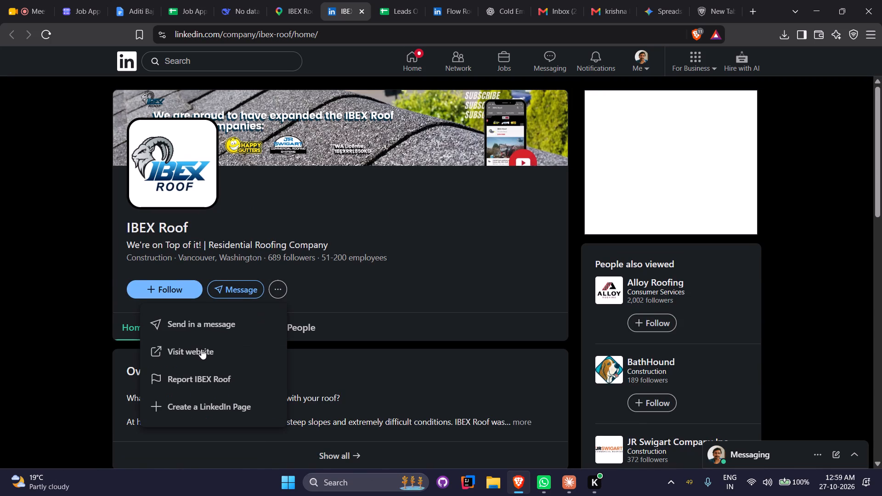
{"action": "left_click", "coordinate": [201, 349]}
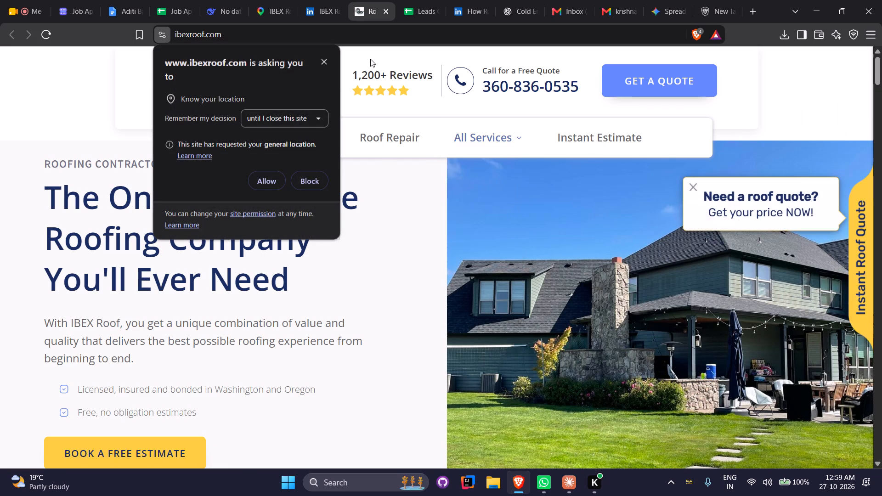
{"action": "left_click", "coordinate": [328, 67]}
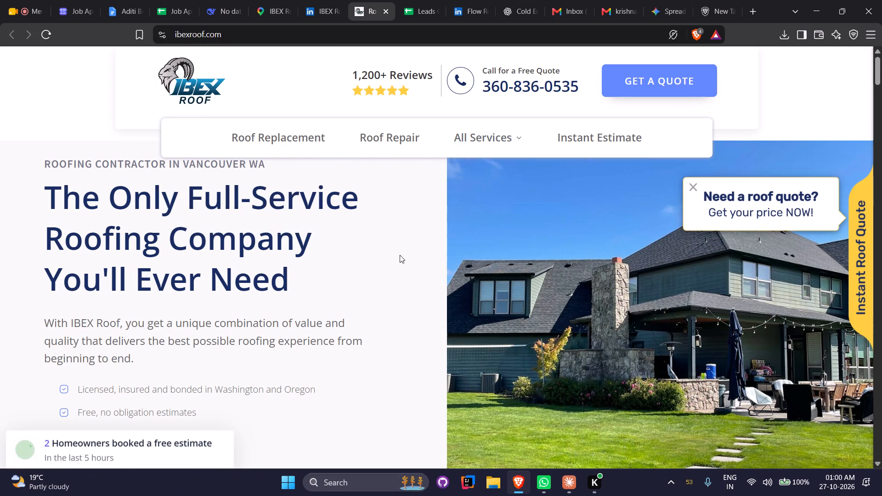
{"action": "scroll", "coordinate": [389, 240], "scroll_direction": "down", "scroll_amount": 1}
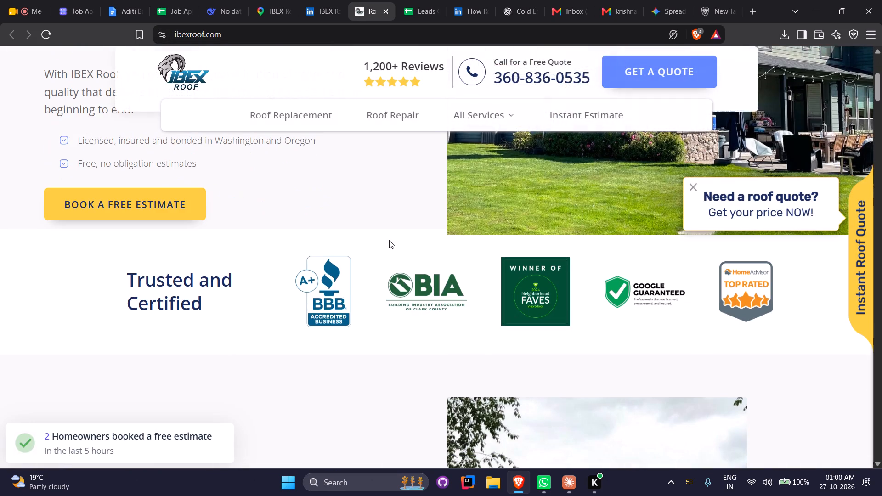
{"action": "scroll", "coordinate": [389, 240], "scroll_direction": "down", "scroll_amount": 10}
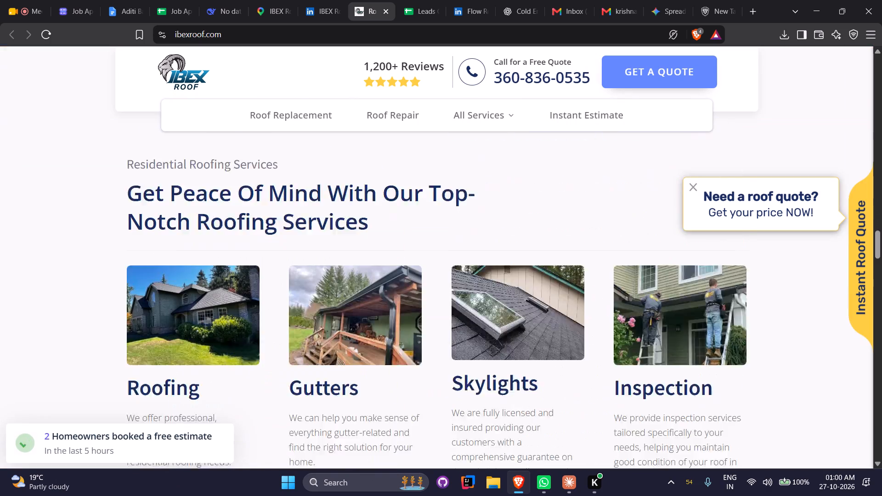
{"action": "scroll", "coordinate": [389, 240], "scroll_direction": "down", "scroll_amount": 6}
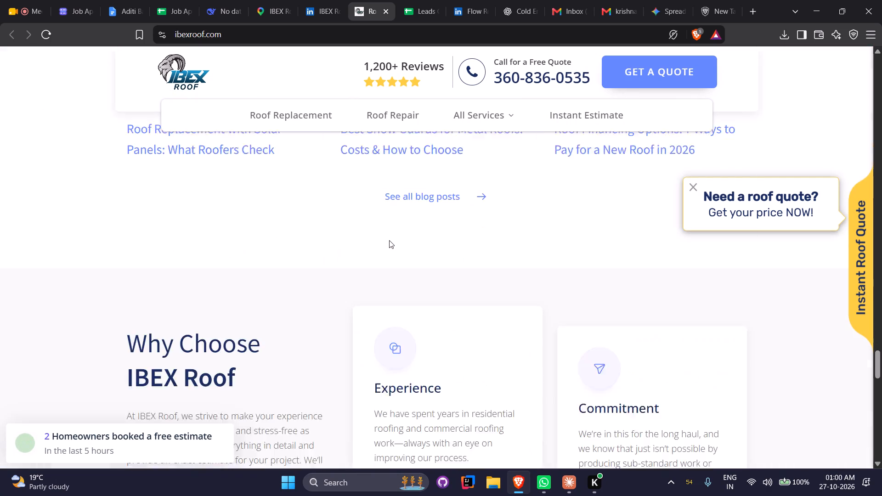
{"action": "scroll", "coordinate": [389, 240], "scroll_direction": "down", "scroll_amount": 7}
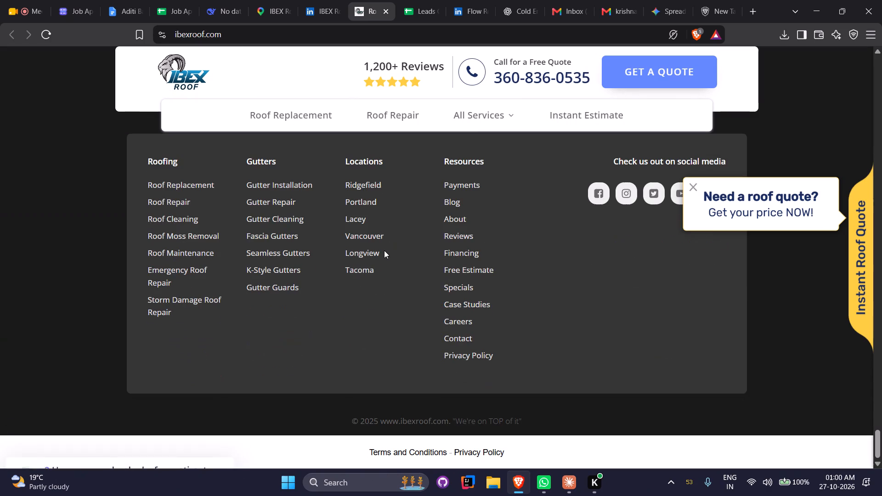
{"action": "scroll", "coordinate": [384, 251], "scroll_direction": "up", "scroll_amount": 1}
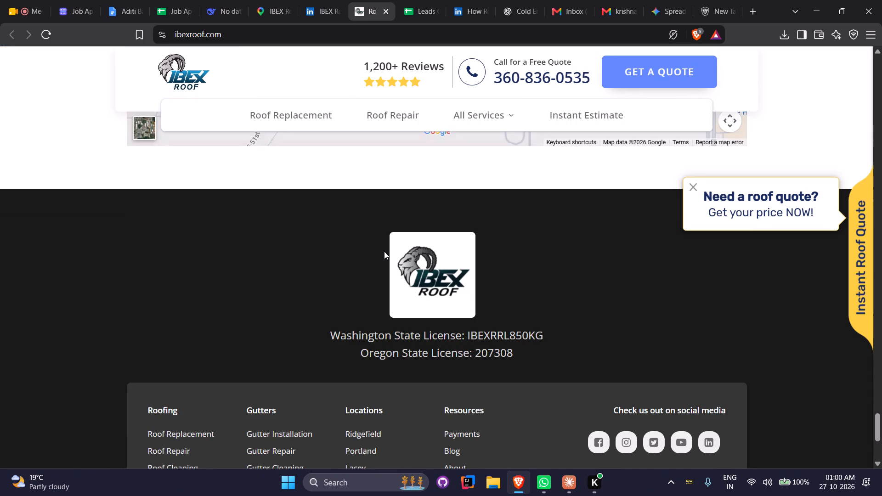
{"action": "scroll", "coordinate": [384, 251], "scroll_direction": "up", "scroll_amount": 1}
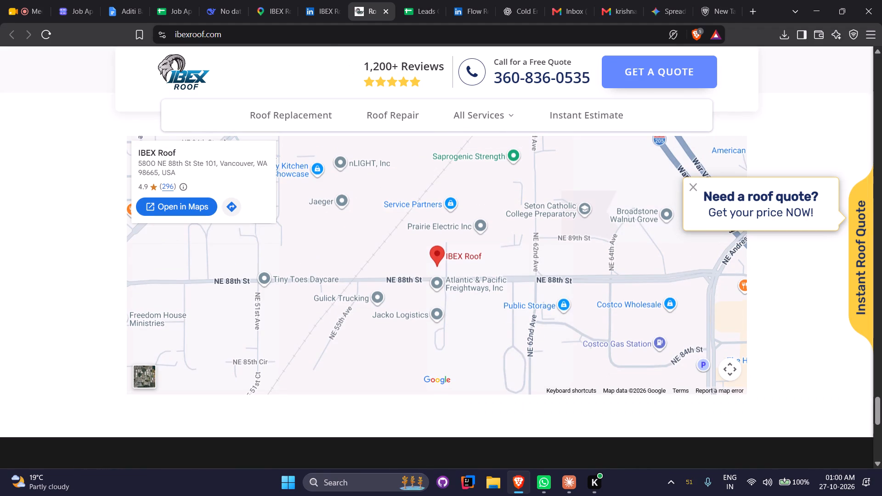
{"action": "left_click", "coordinate": [386, 13]}
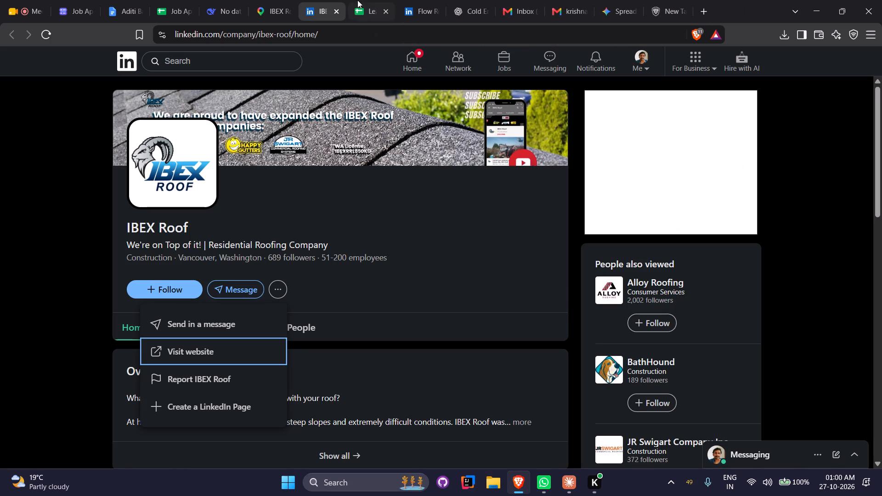
Return to the IBEX Roof Maps listing and open the firm's Portland Roofing Company page from its web results.
{"action": "left_click", "coordinate": [294, 0]}
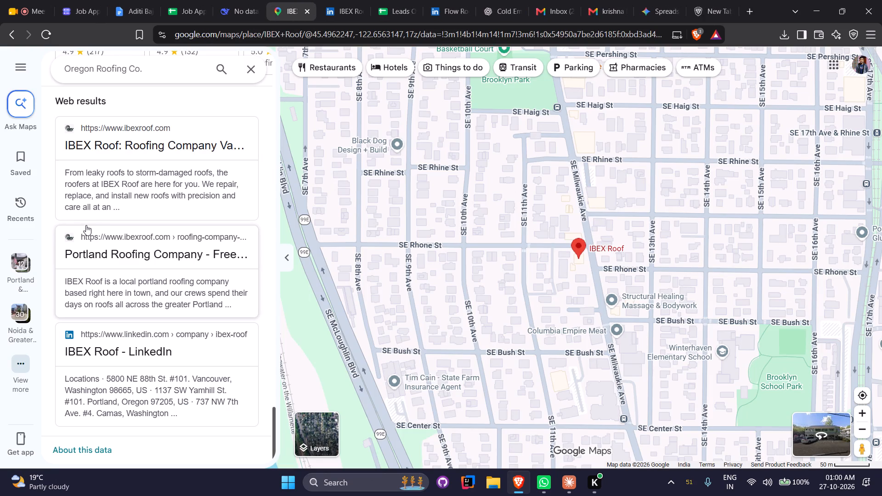
{"action": "left_click", "coordinate": [88, 242]}
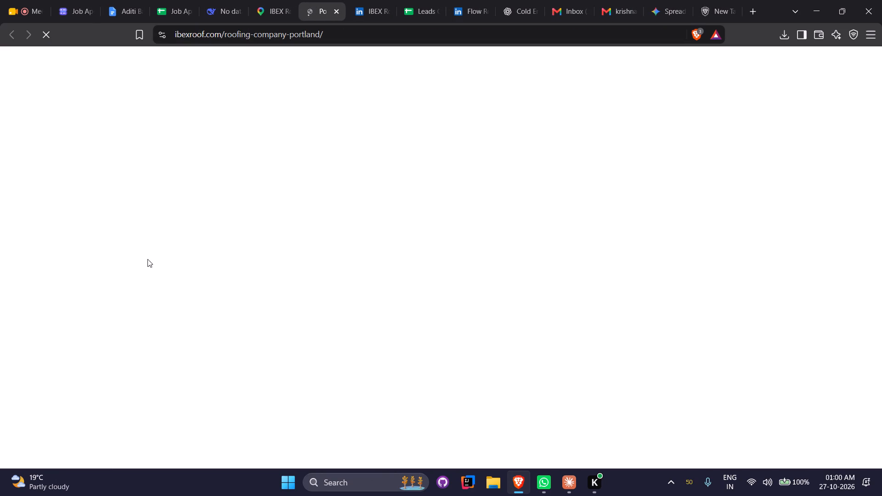
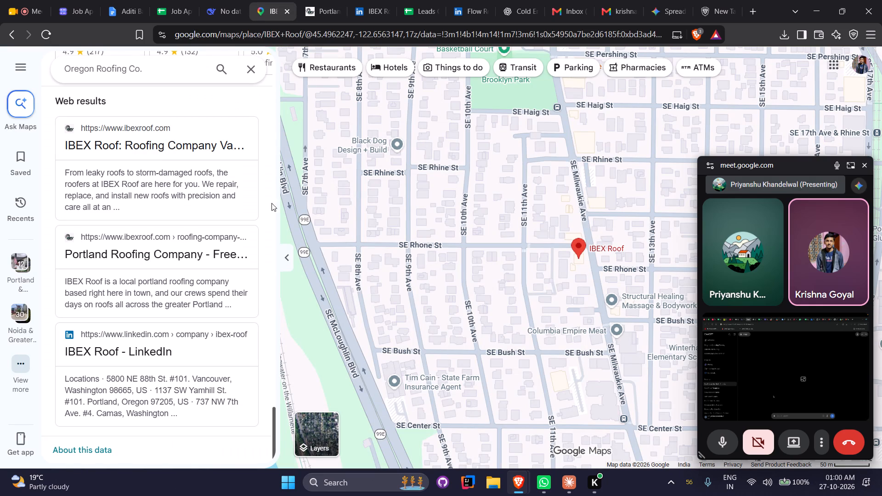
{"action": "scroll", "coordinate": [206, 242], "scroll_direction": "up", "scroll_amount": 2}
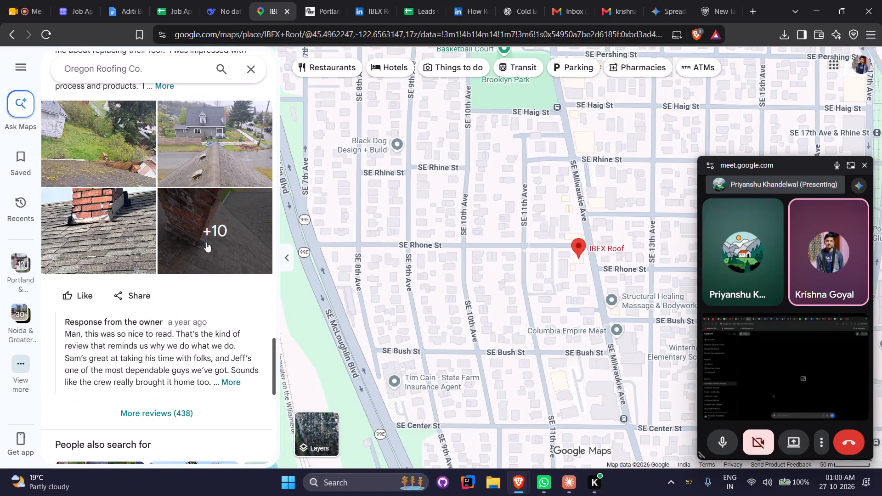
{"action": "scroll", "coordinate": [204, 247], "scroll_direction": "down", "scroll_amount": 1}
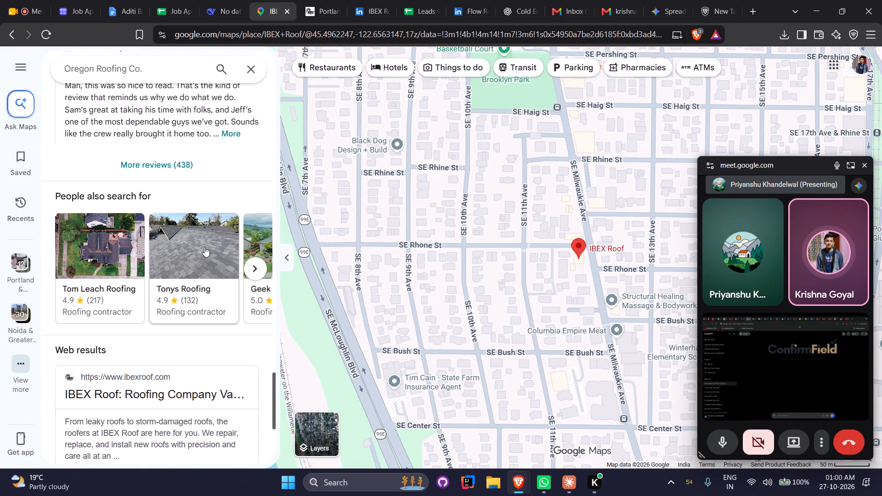
Search the web in a new tab for "ibexroof contact mail" and look through the top results for a contact e-mail.
{"action": "key", "text": "ctrl+t"}
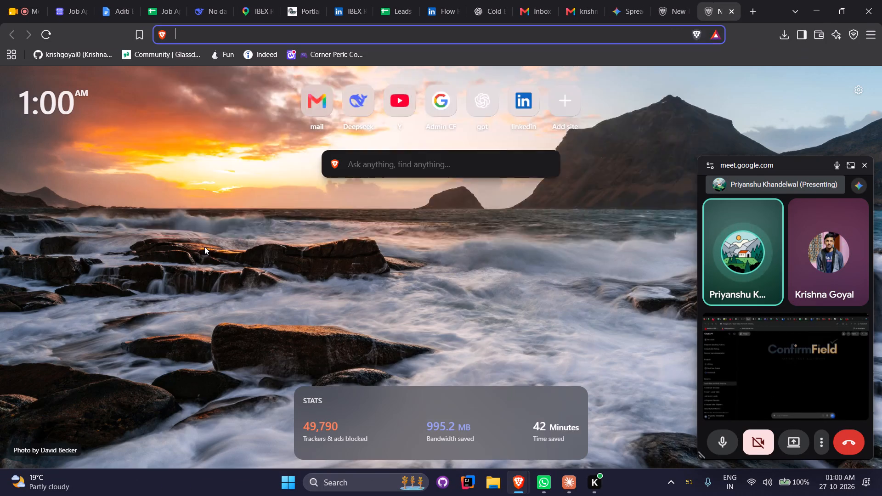
{"action": "type", "text": "ibexroof contact mail"}
{"action": "key", "text": "Return"}
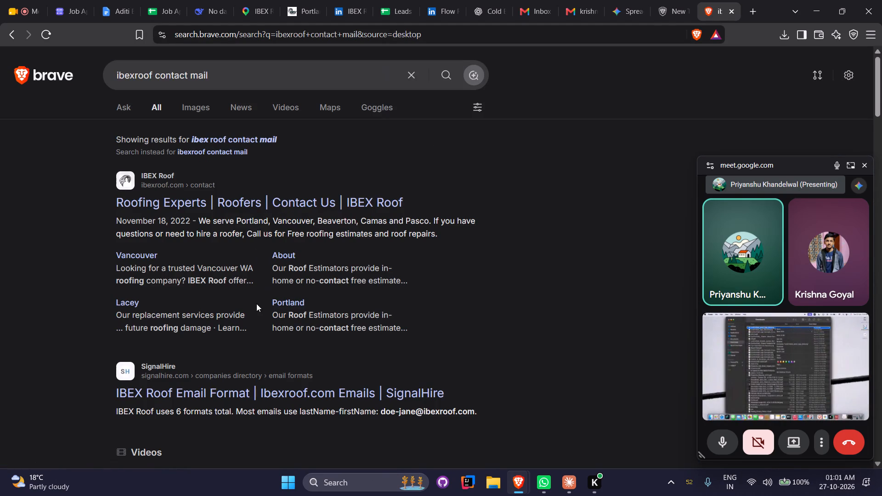
{"action": "scroll", "coordinate": [256, 304], "scroll_direction": "down", "scroll_amount": 3}
{"action": "scroll", "coordinate": [256, 304], "scroll_direction": "up", "scroll_amount": 1}
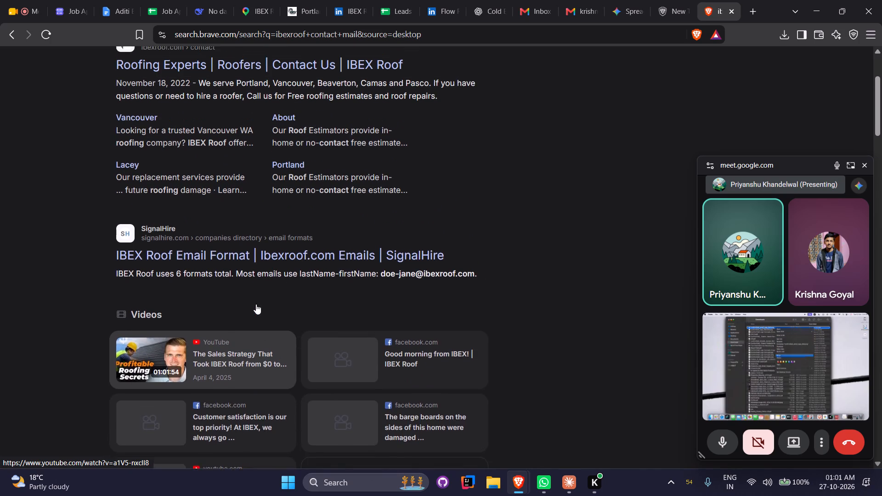
Open IBEX Roof's contact page from the search results and look through it for a contact e-mail.
{"action": "scroll", "coordinate": [256, 304], "scroll_direction": "up", "scroll_amount": 1}
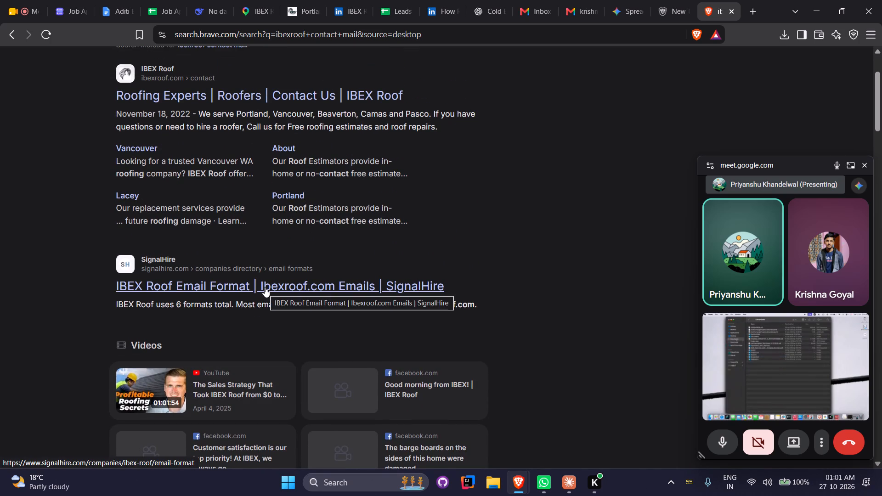
{"action": "scroll", "coordinate": [265, 287], "scroll_direction": "up", "scroll_amount": 1}
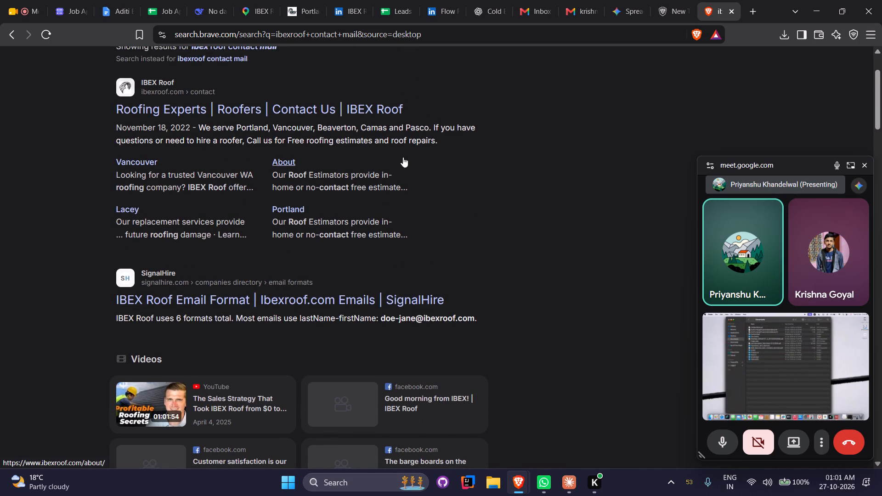
{"action": "left_click", "coordinate": [390, 107]}
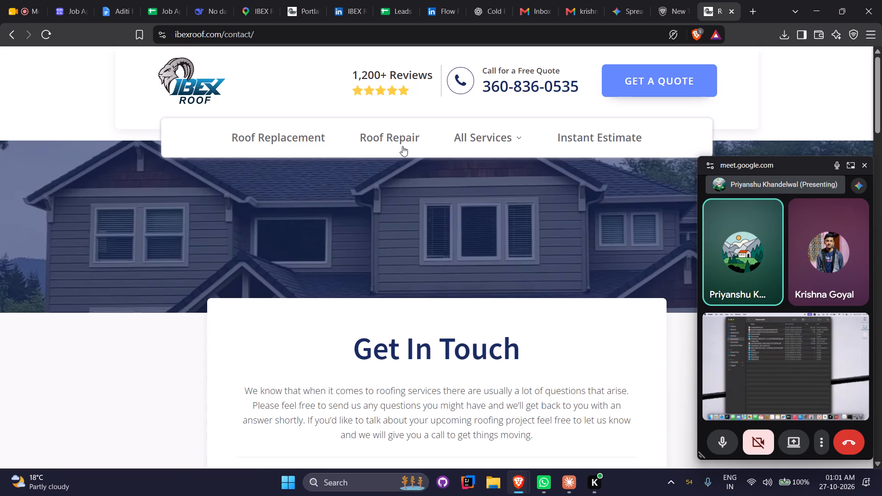
{"action": "scroll", "coordinate": [411, 191], "scroll_direction": "down", "scroll_amount": 4}
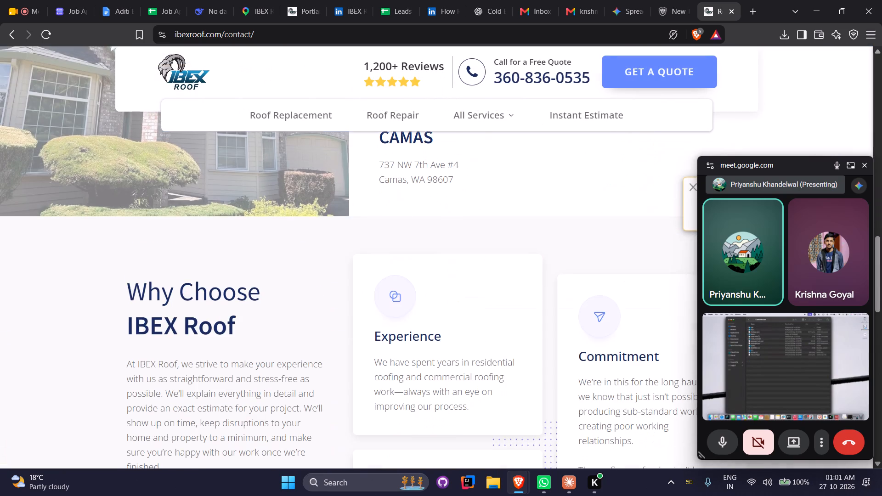
{"action": "scroll", "coordinate": [411, 191], "scroll_direction": "up", "scroll_amount": 1}
{"action": "scroll", "coordinate": [411, 191], "scroll_direction": "down", "scroll_amount": 1}
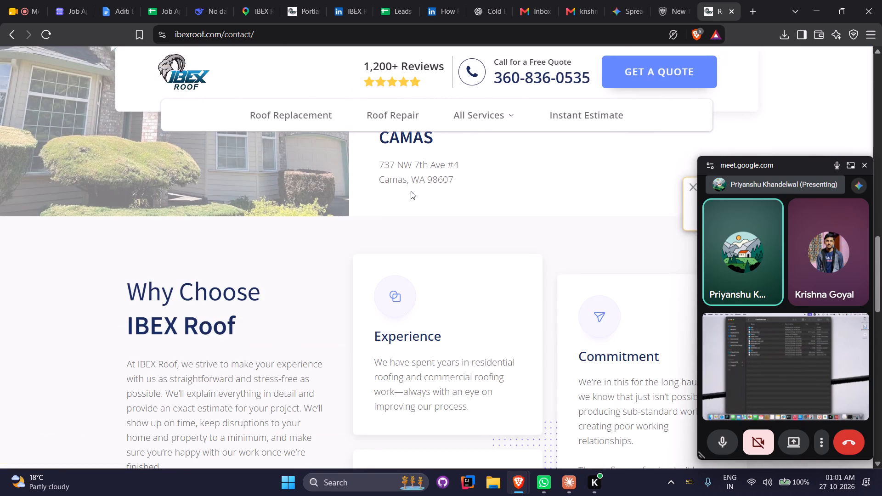
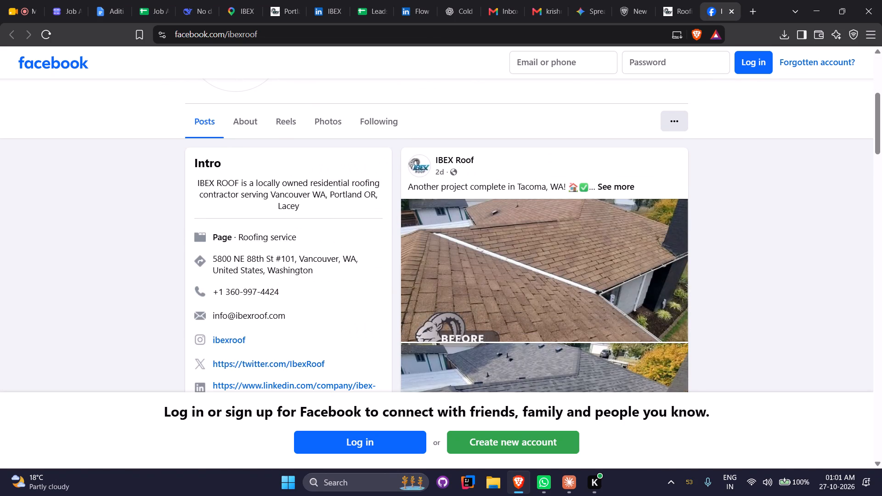
Copy the contact e-mail from IBEX Roof's Facebook page into the firm's Contact address cell in the Leads Oregon, USA spreadsheet.
{"action": "left_click_drag", "start_coordinate": [212, 317], "coordinate": [282, 313]}
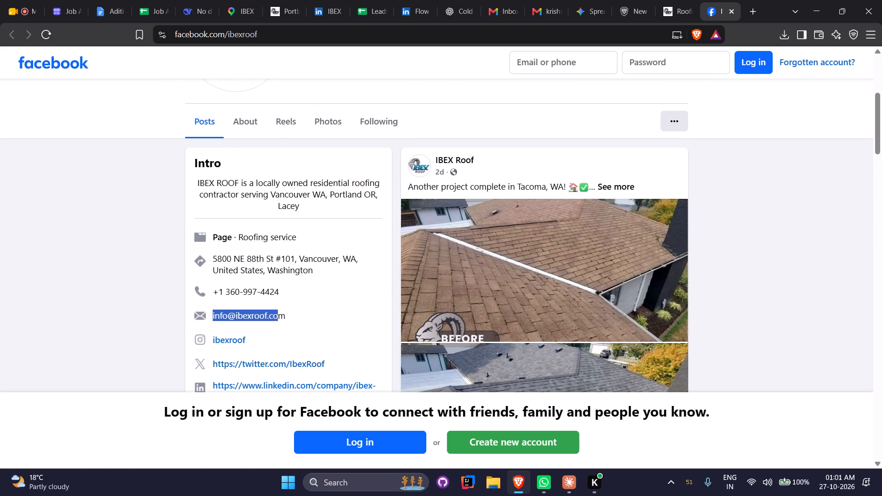
{"action": "left_click_drag", "start_coordinate": [282, 313], "coordinate": [286, 313]}
{"action": "key", "text": "ctrl+c"}
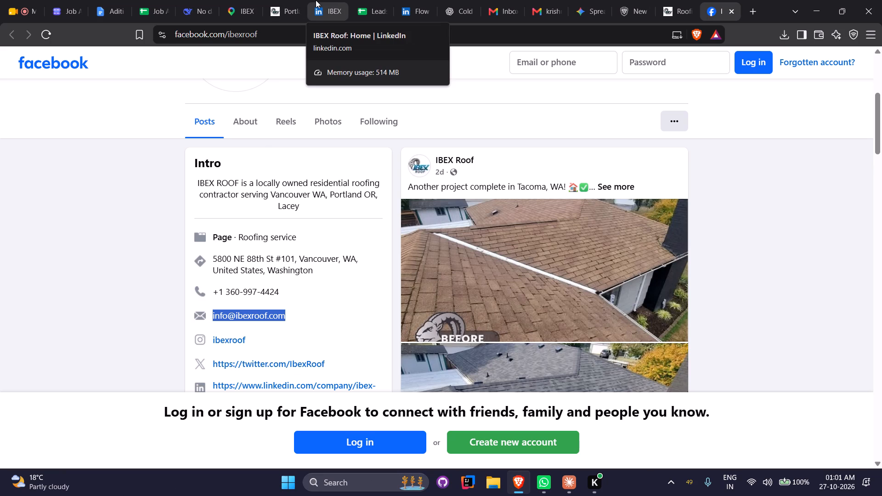
{"action": "left_click", "coordinate": [316, 0]}
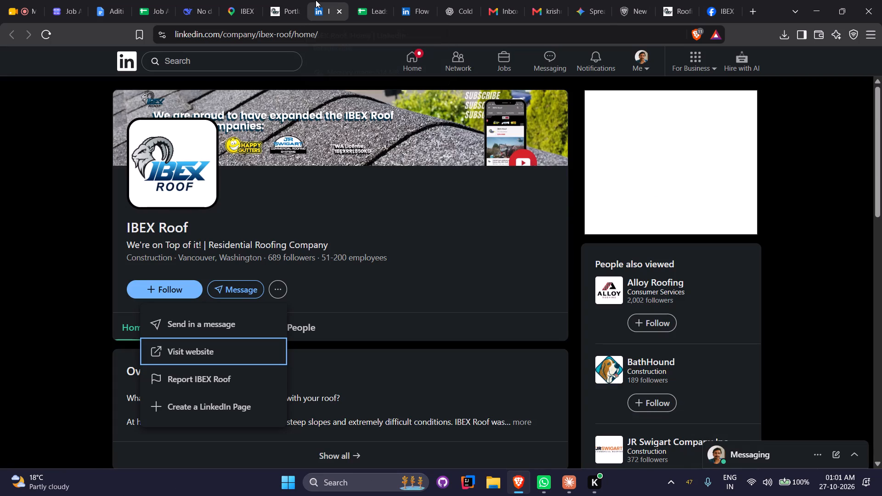
{"action": "left_click", "coordinate": [284, 0]}
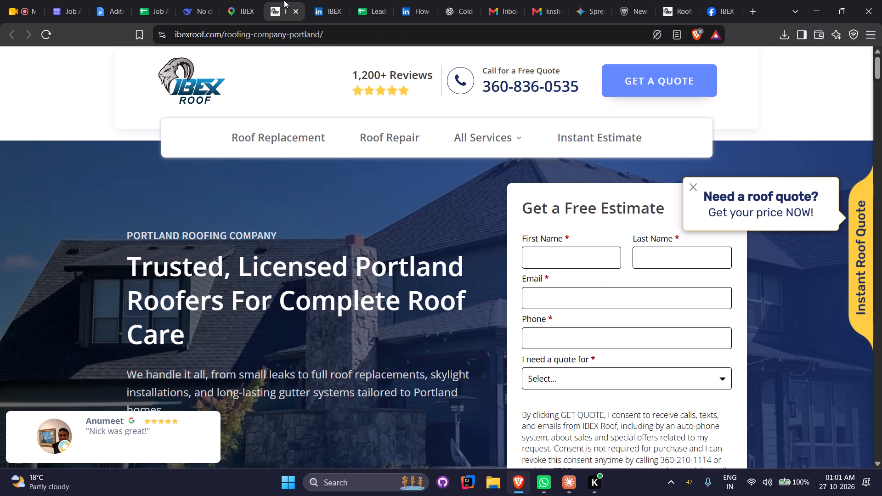
{"action": "left_click", "coordinate": [256, 0]}
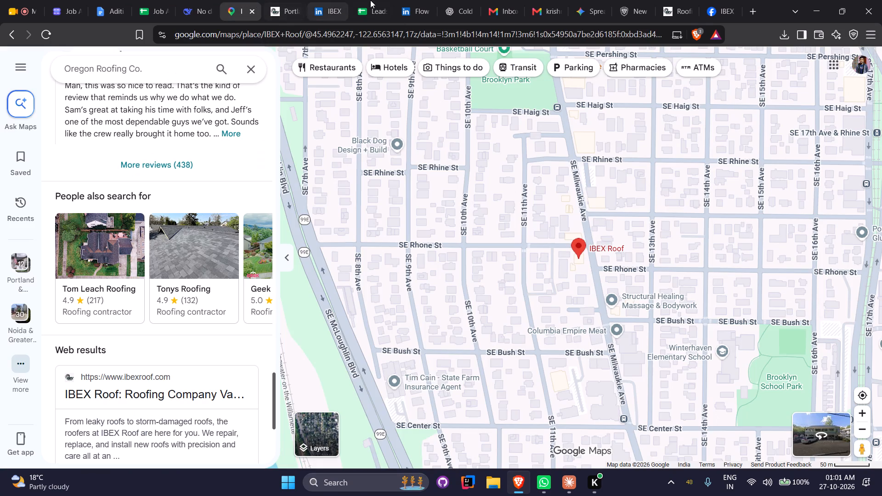
{"action": "left_click", "coordinate": [416, 0]}
{"action": "left_click", "coordinate": [373, 0]}
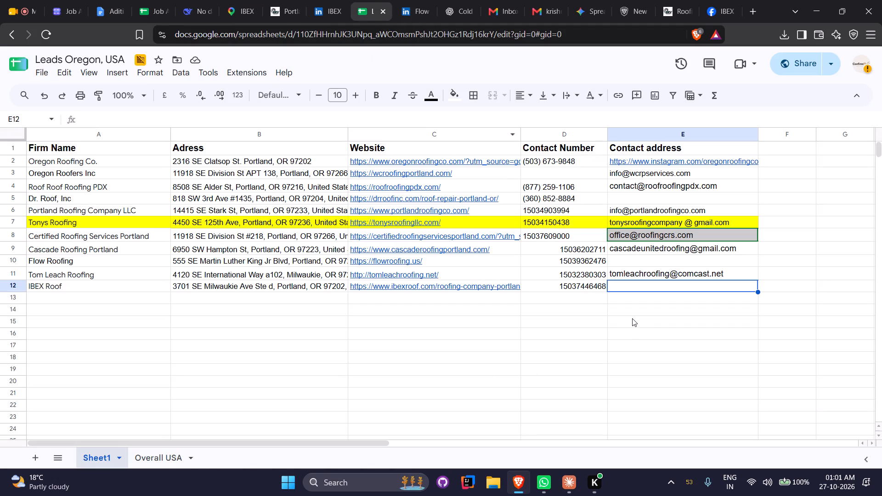
{"action": "key", "text": "ctrl+v"}
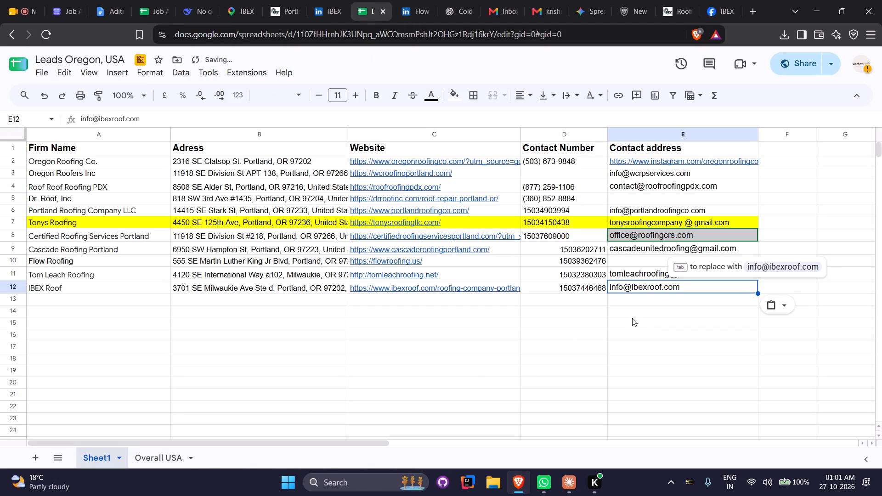
{"action": "left_click", "coordinate": [37, 298]}
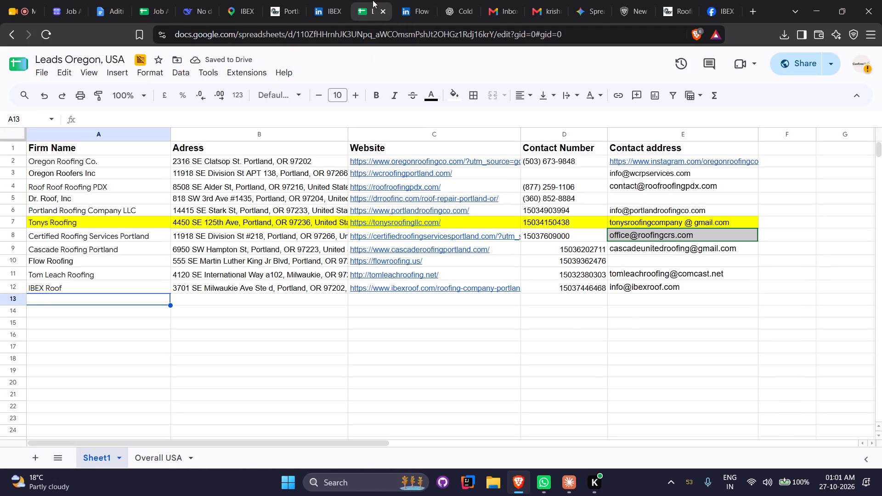
Close IBEX Roof's Portland Roofing Company web page and return to the firm's Google Maps listing.
{"action": "left_click", "coordinate": [349, 0]}
{"action": "left_click", "coordinate": [287, 0]}
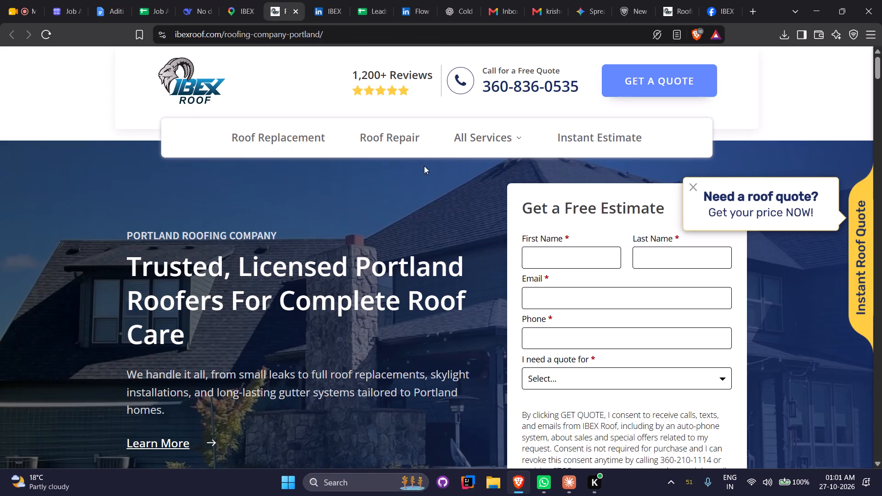
{"action": "left_click", "coordinate": [297, 9]}
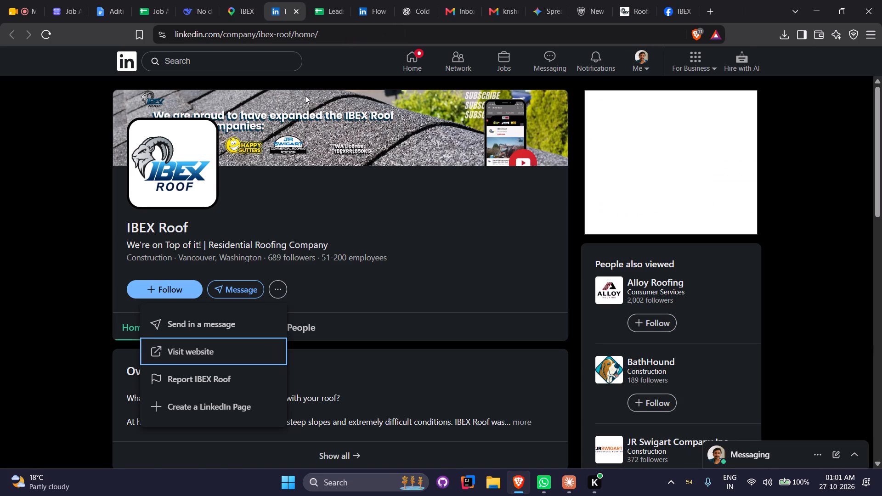
{"action": "left_click", "coordinate": [273, 0]}
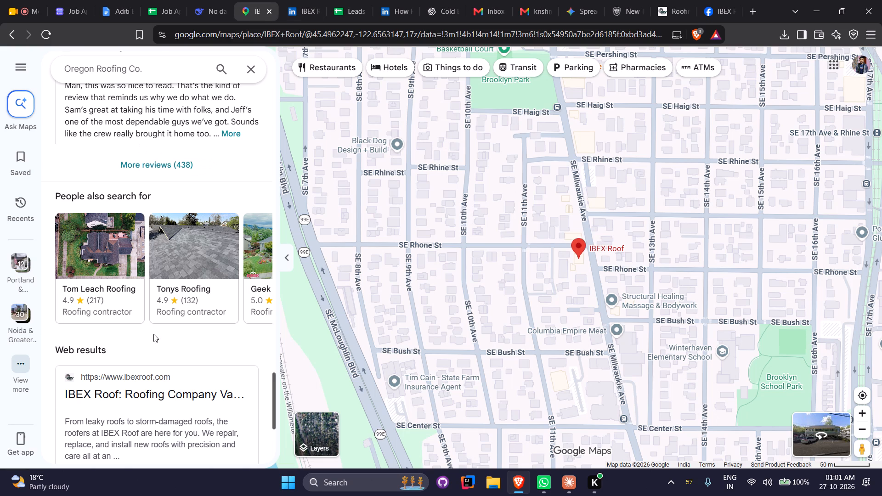
Open the Top Line Roofing Contractors listing from the firms related to IBEX Roof and close the IBEX Facebook page.
{"action": "left_click", "coordinate": [256, 271]}
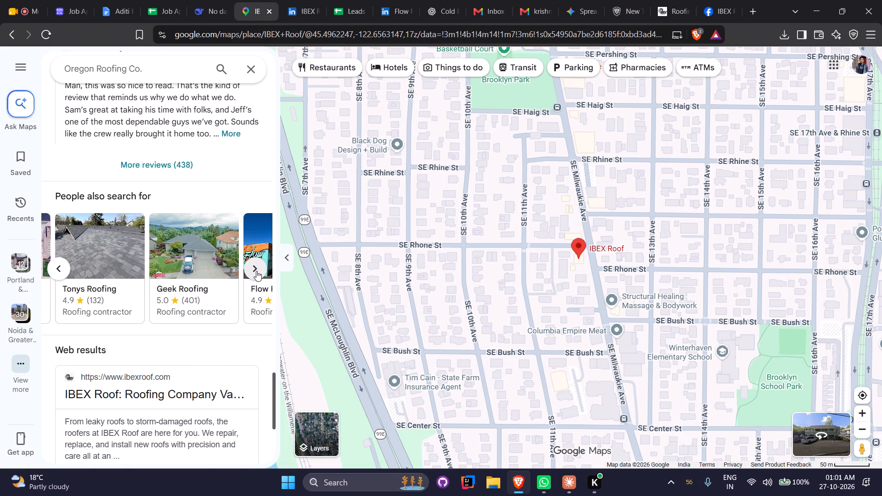
{"action": "left_click", "coordinate": [256, 271]}
{"action": "left_click", "coordinate": [256, 271]}
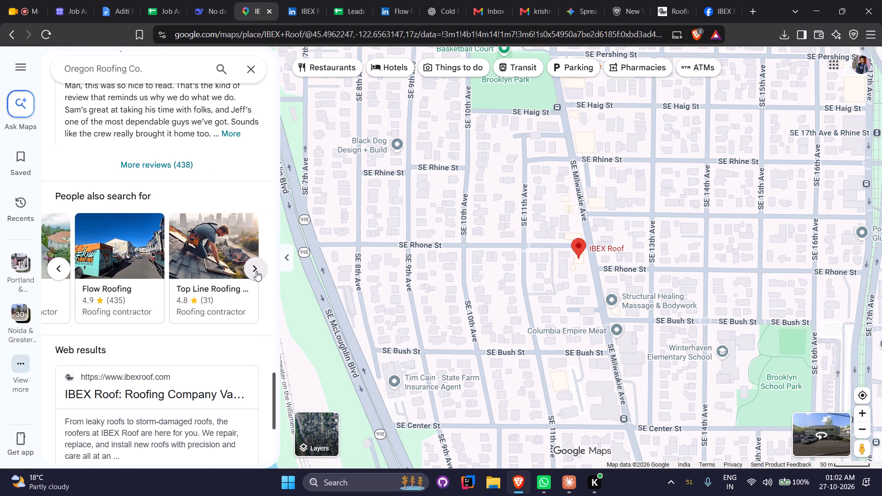
{"action": "left_click", "coordinate": [200, 272]}
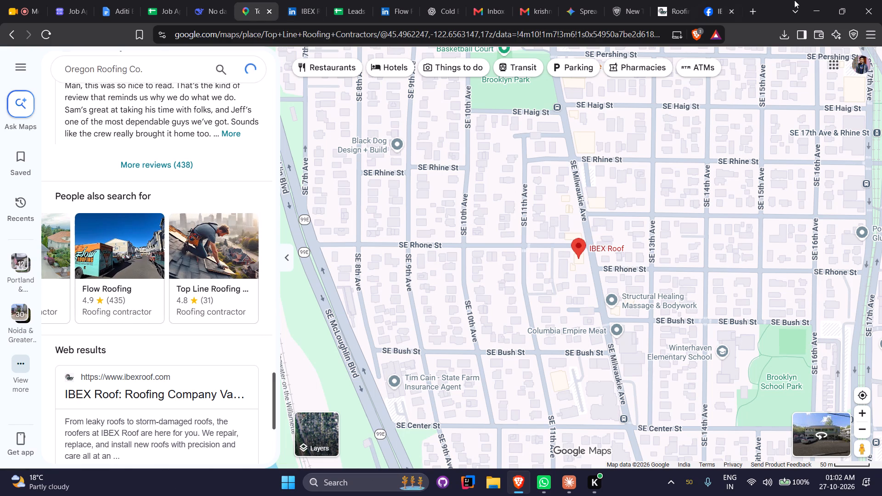
{"action": "left_click", "coordinate": [730, 14]}
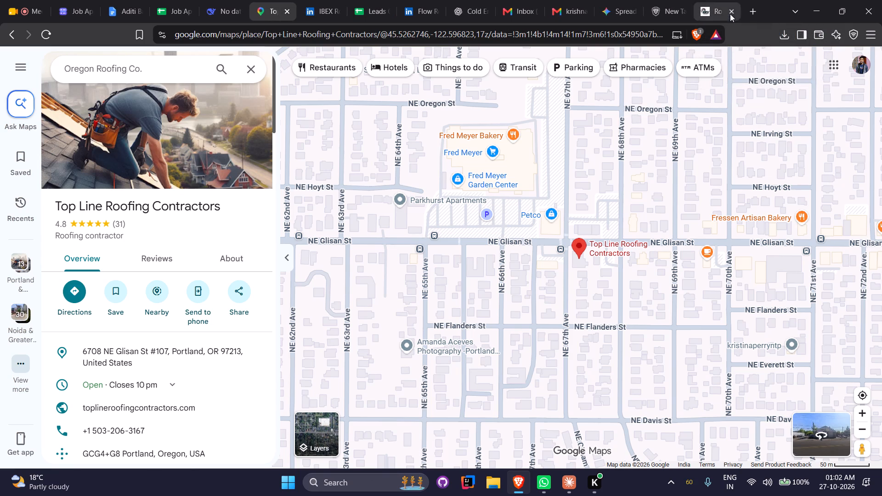
Copy the firm name Top Line Roofing Contractors from its Maps listing into cell A13 of the Leads Oregon, USA sheet.
{"action": "left_click_drag", "start_coordinate": [57, 203], "coordinate": [295, 204]}
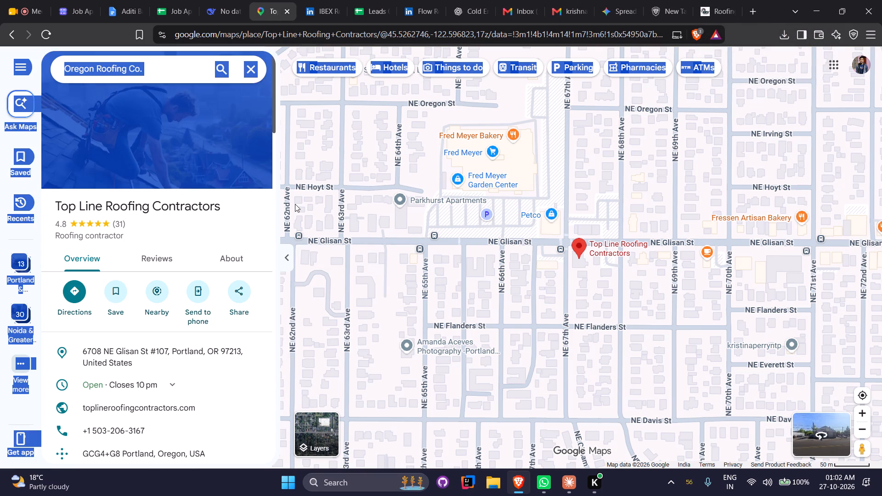
{"action": "left_click", "coordinate": [236, 208]}
{"action": "left_click_drag", "start_coordinate": [57, 203], "coordinate": [236, 206]}
{"action": "key", "text": "ctrl+c"}
{"action": "left_click", "coordinate": [334, 0]}
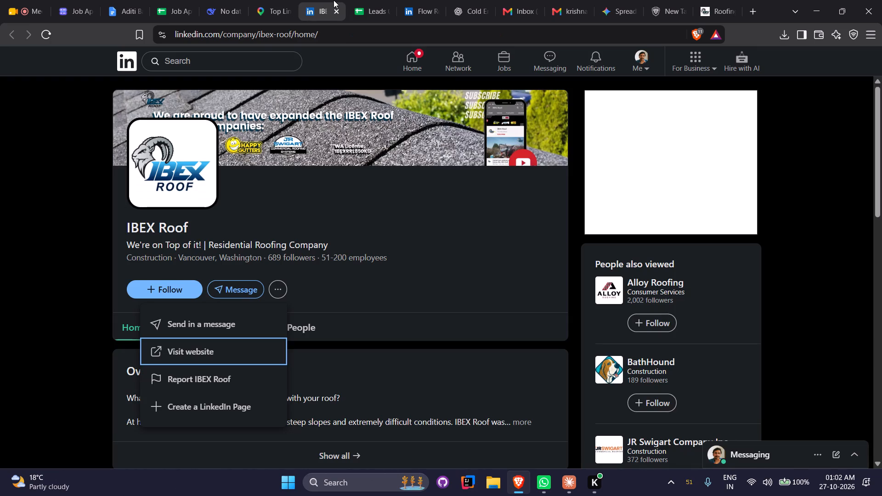
{"action": "left_click", "coordinate": [359, 0]}
{"action": "key", "text": "ctrl+v"}
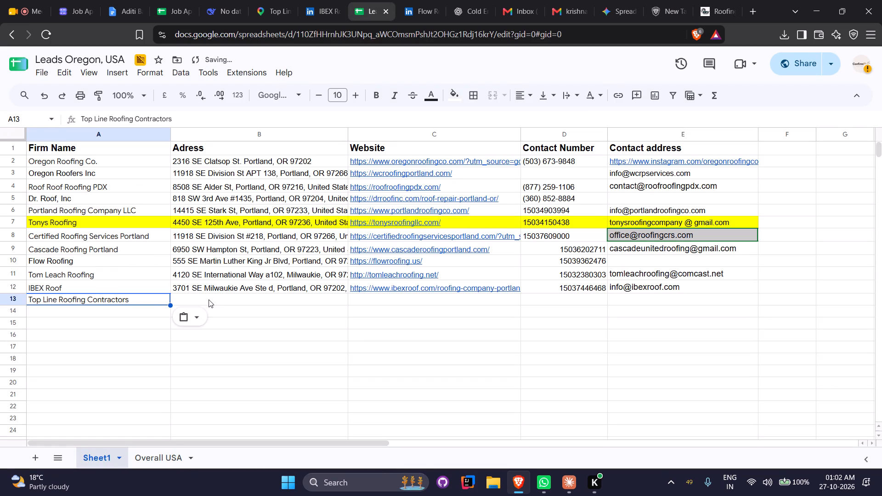
Copy Top Line Roofing Contractors' address from Maps into cell B13, closing the leftover IBEX Roof LinkedIn page along the way.
{"action": "left_click", "coordinate": [209, 299]}
{"action": "left_click", "coordinate": [303, 0]}
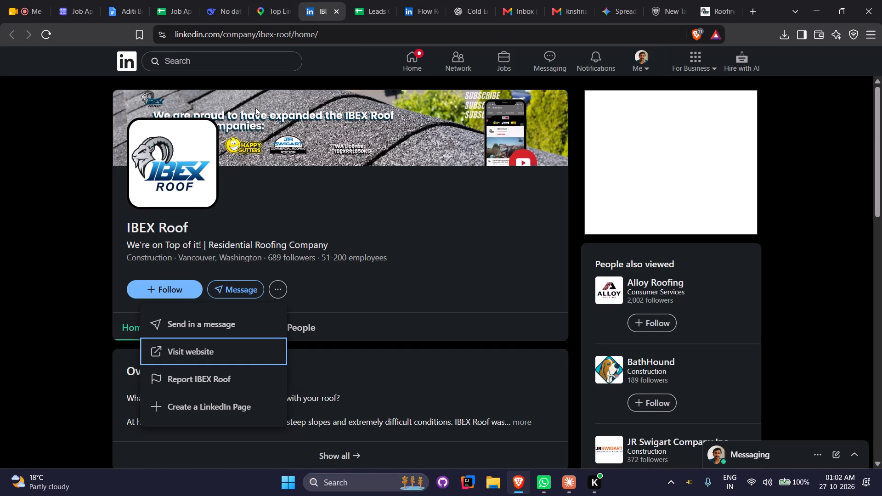
{"action": "left_click", "coordinate": [339, 12]}
{"action": "left_click", "coordinate": [289, 0]}
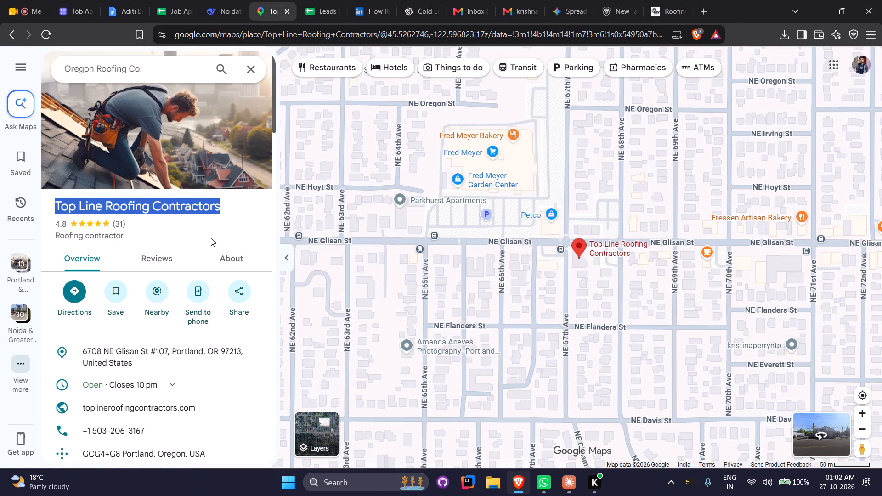
{"action": "left_click", "coordinate": [175, 226]}
{"action": "scroll", "coordinate": [194, 363], "scroll_direction": "down", "scroll_amount": 1}
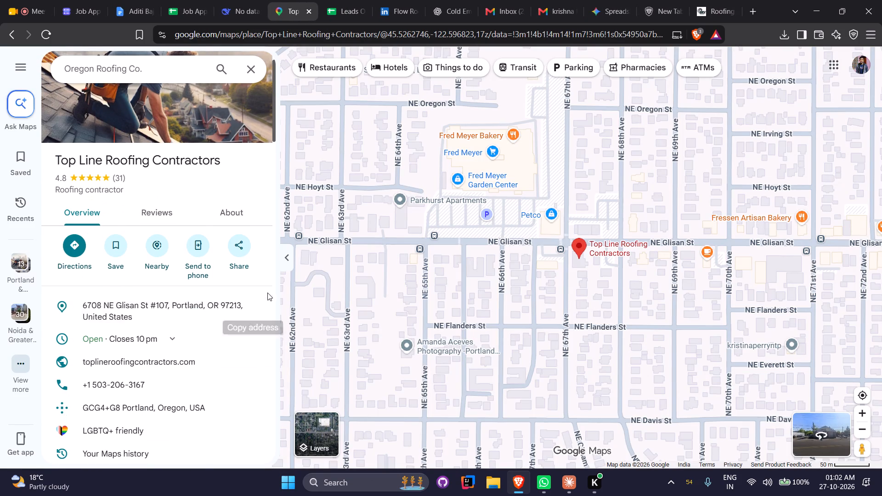
{"action": "left_click", "coordinate": [257, 302]}
{"action": "left_click", "coordinate": [337, 0]}
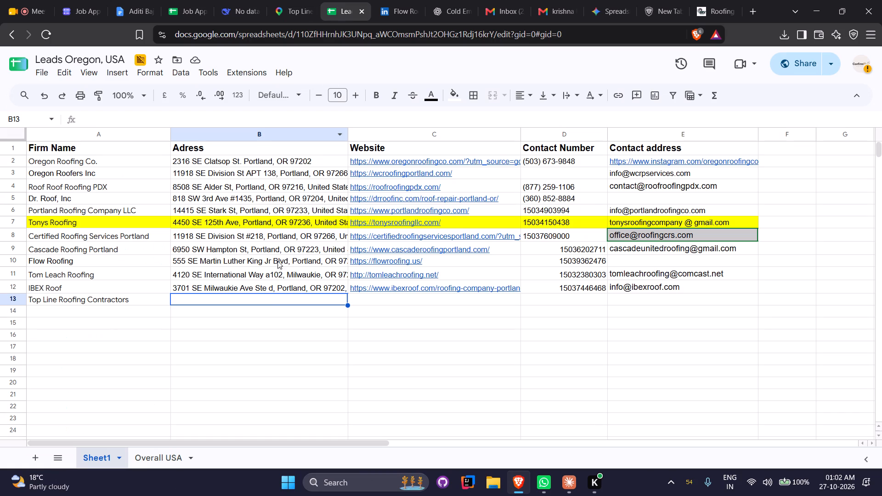
{"action": "key", "text": "ctrl+v"}
Copy the website link toplineroofingcontractors.com from the Maps listing into the Website cell C13.
{"action": "left_click", "coordinate": [272, 0]}
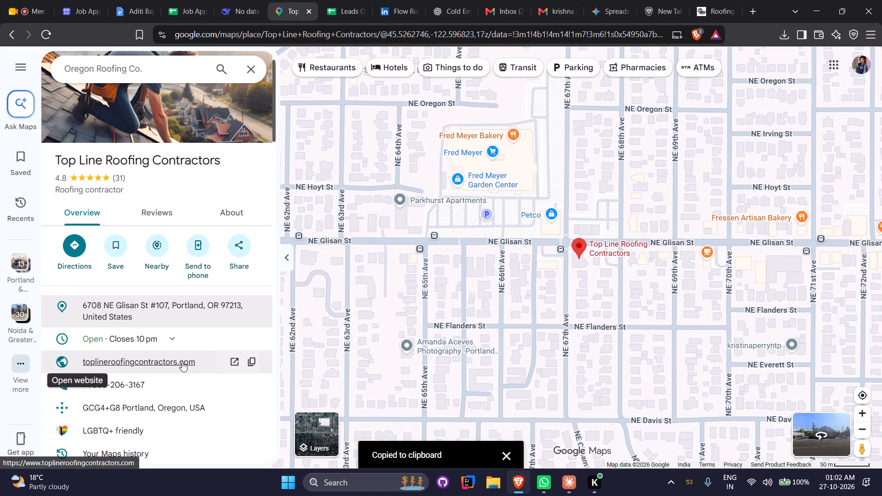
{"action": "left_click", "coordinate": [246, 360]}
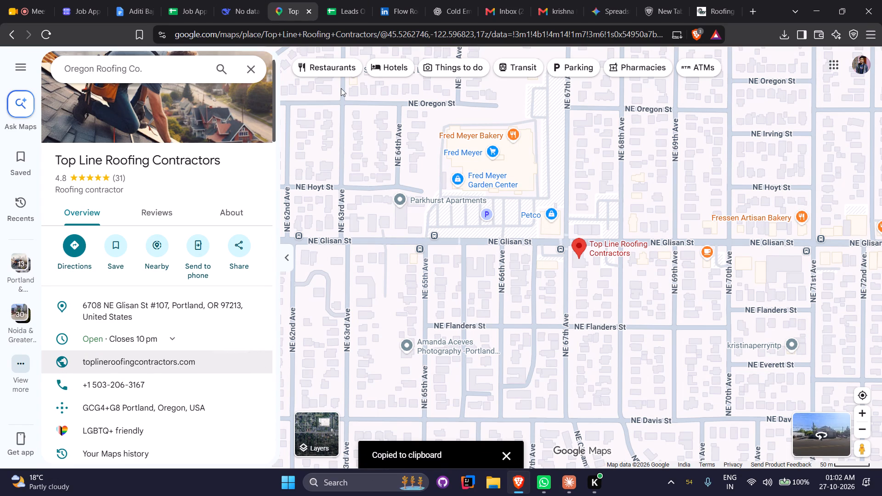
{"action": "left_click", "coordinate": [326, 0]}
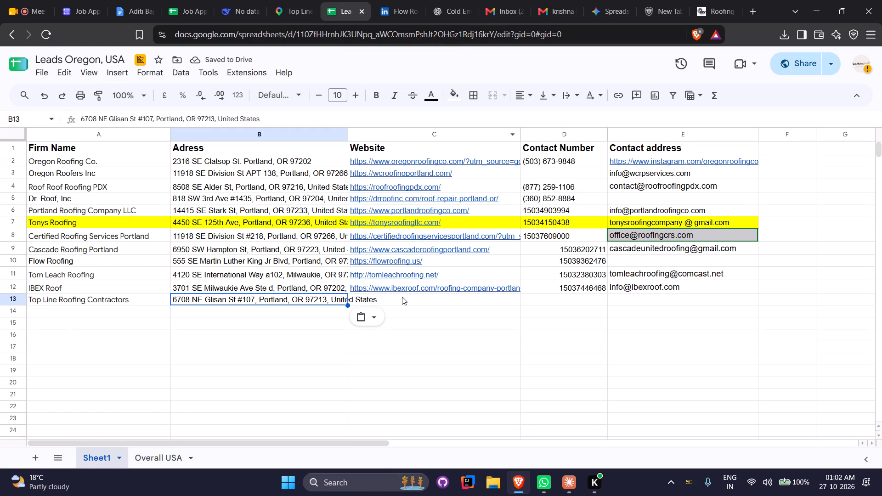
{"action": "left_click", "coordinate": [402, 297]}
{"action": "key", "text": "ctrl+v"}
Copy Top Line Roofing Contractors' phone number from the Maps listing into the Contact Number cell D13.
{"action": "left_click", "coordinate": [294, 0]}
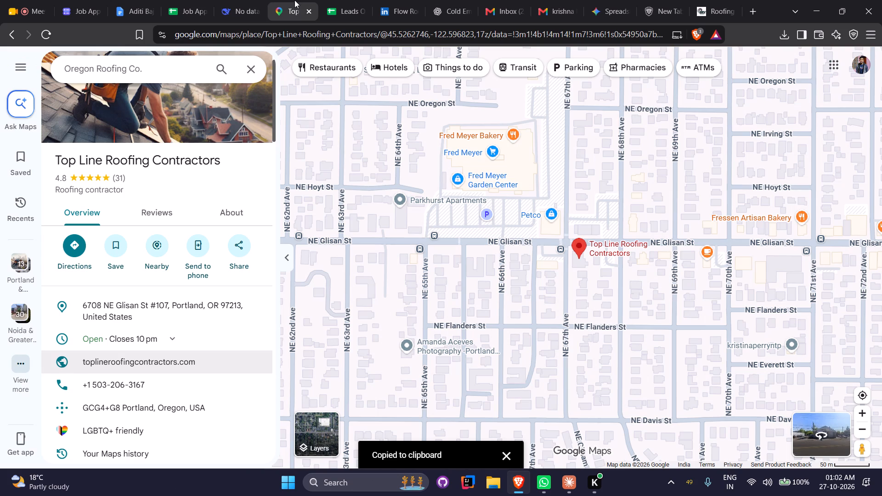
{"action": "scroll", "coordinate": [240, 367], "scroll_direction": "down", "scroll_amount": 1}
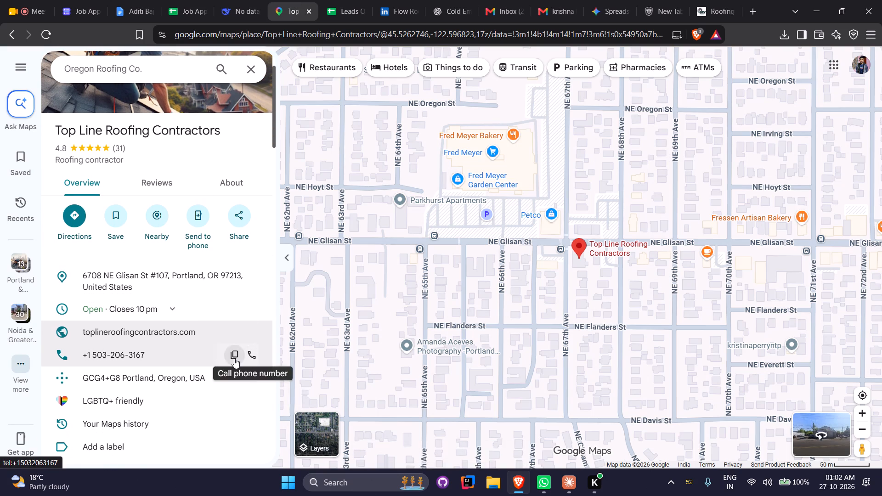
{"action": "left_click", "coordinate": [234, 358]}
{"action": "left_click", "coordinate": [367, 0]}
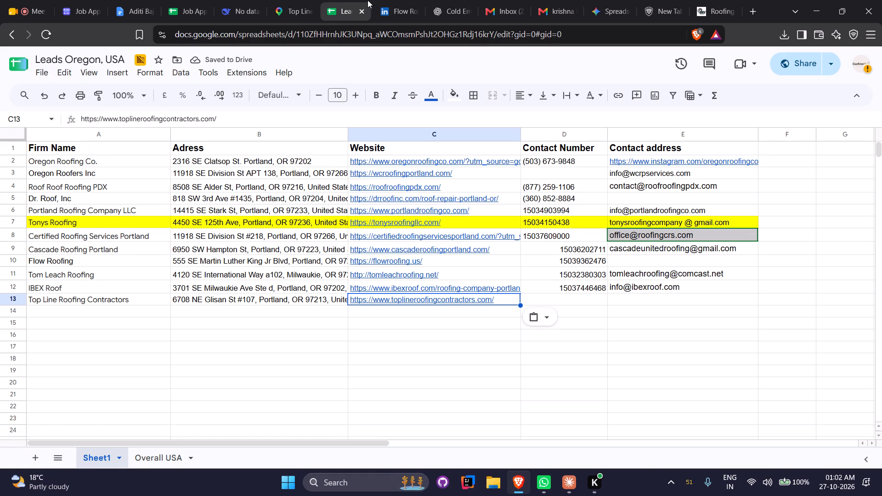
{"action": "left_click", "coordinate": [537, 300]}
{"action": "key", "text": "ctrl+v"}
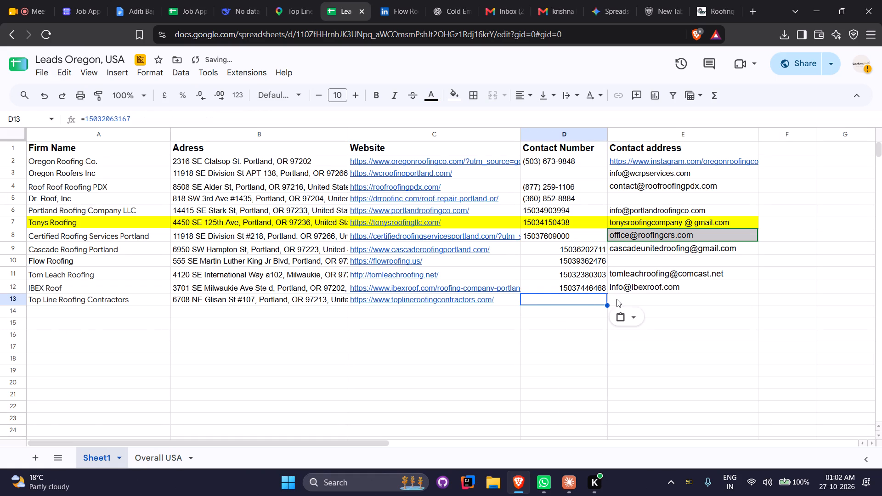
Look through Top Line Roofing Contractors' Maps listing down to its web results for a contact address source for cell E13.
{"action": "left_click", "coordinate": [617, 299]}
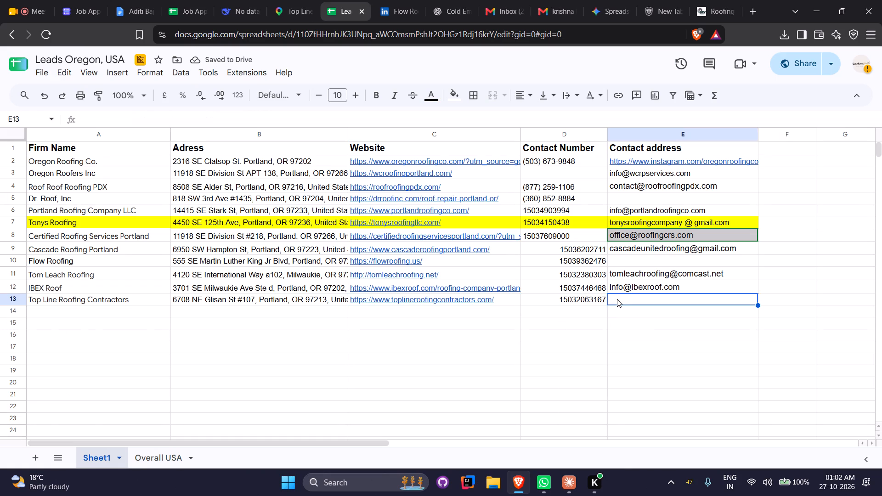
{"action": "left_click", "coordinate": [284, 0]}
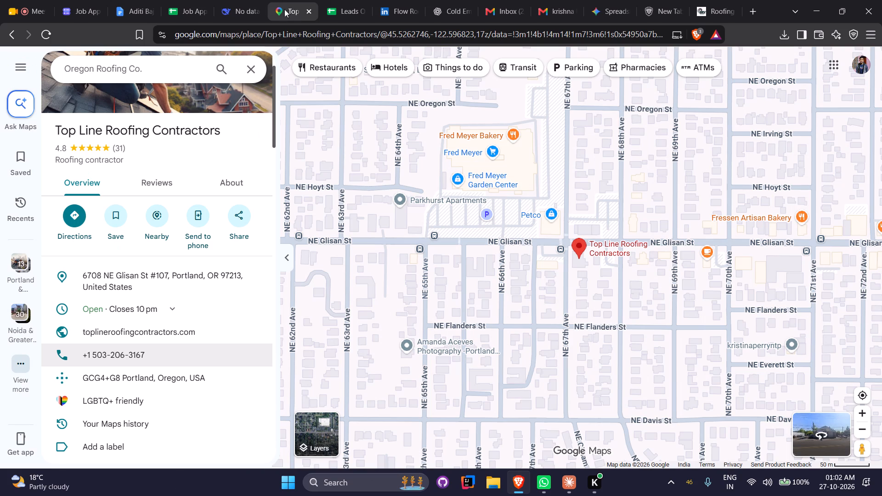
{"action": "scroll", "coordinate": [180, 348], "scroll_direction": "down", "scroll_amount": 1}
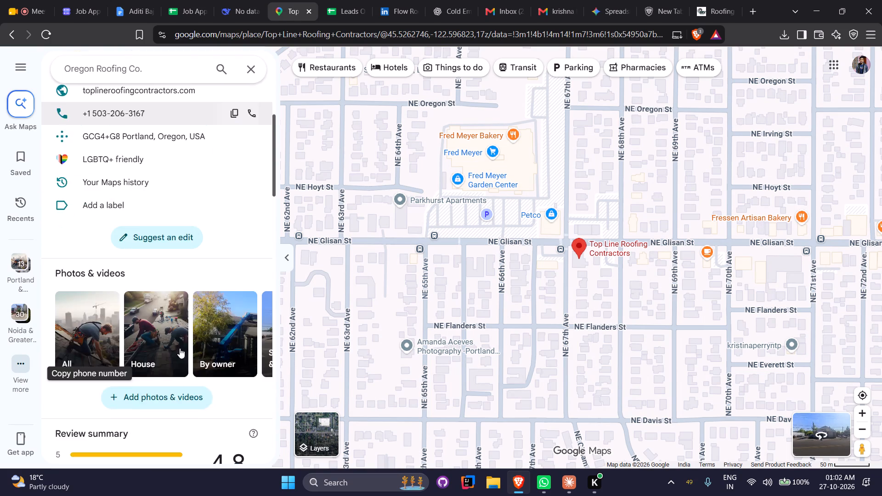
{"action": "scroll", "coordinate": [180, 348], "scroll_direction": "down", "scroll_amount": 7}
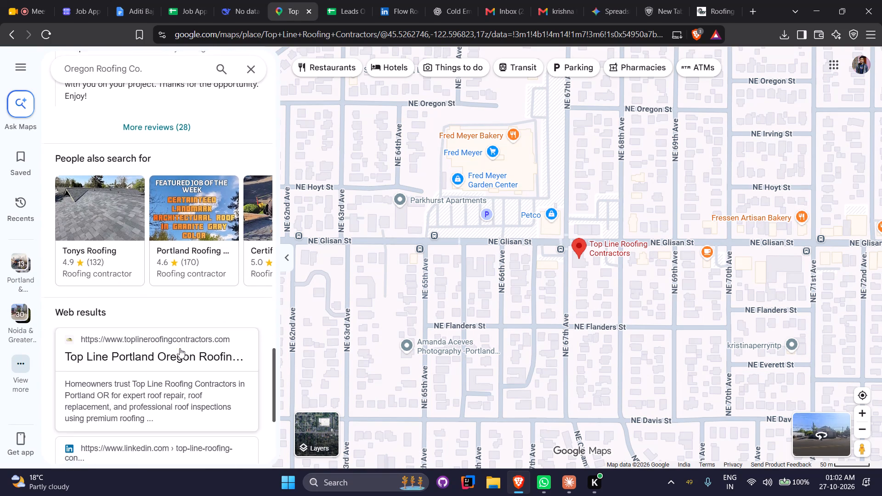
Open Top Line Roofing Contractors' website from its Maps listing.
{"action": "left_click", "coordinate": [153, 137]}
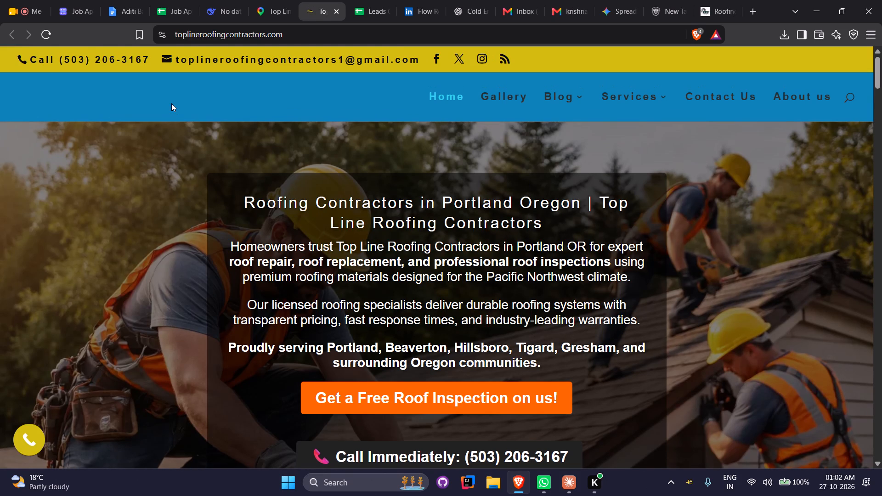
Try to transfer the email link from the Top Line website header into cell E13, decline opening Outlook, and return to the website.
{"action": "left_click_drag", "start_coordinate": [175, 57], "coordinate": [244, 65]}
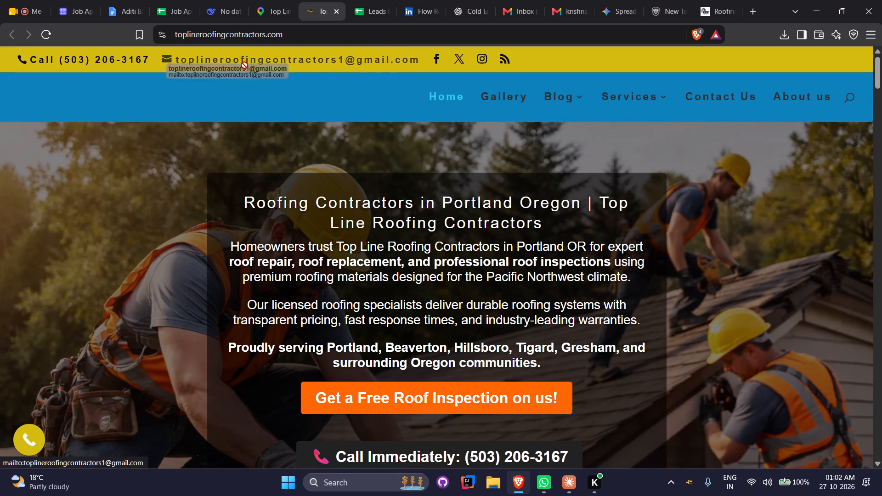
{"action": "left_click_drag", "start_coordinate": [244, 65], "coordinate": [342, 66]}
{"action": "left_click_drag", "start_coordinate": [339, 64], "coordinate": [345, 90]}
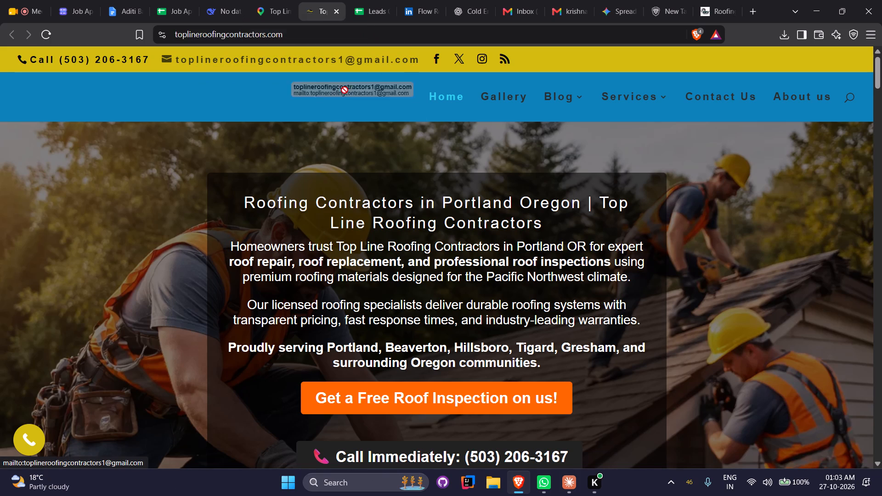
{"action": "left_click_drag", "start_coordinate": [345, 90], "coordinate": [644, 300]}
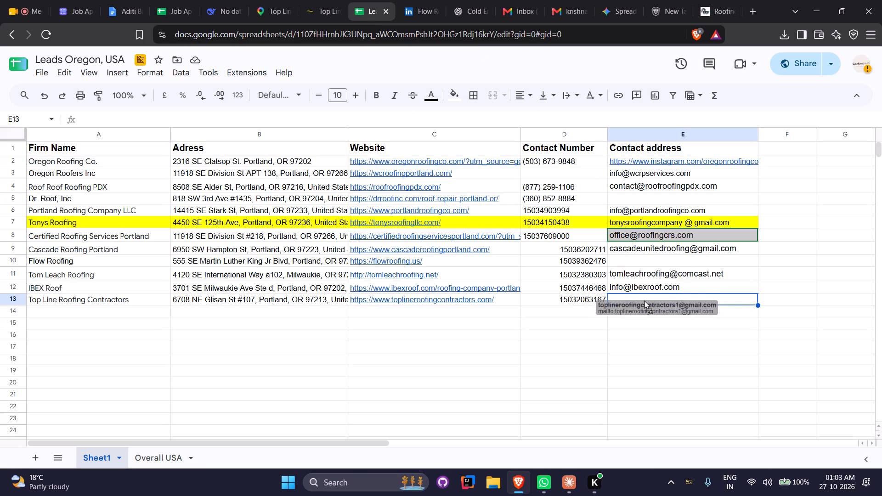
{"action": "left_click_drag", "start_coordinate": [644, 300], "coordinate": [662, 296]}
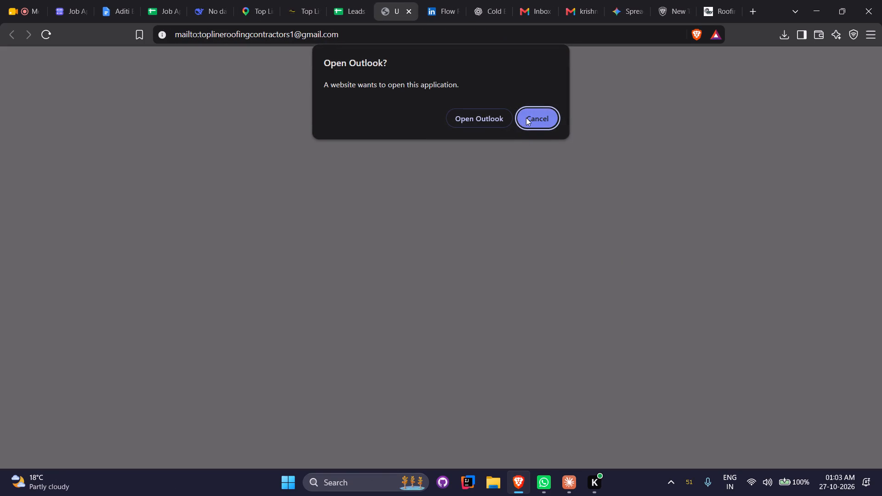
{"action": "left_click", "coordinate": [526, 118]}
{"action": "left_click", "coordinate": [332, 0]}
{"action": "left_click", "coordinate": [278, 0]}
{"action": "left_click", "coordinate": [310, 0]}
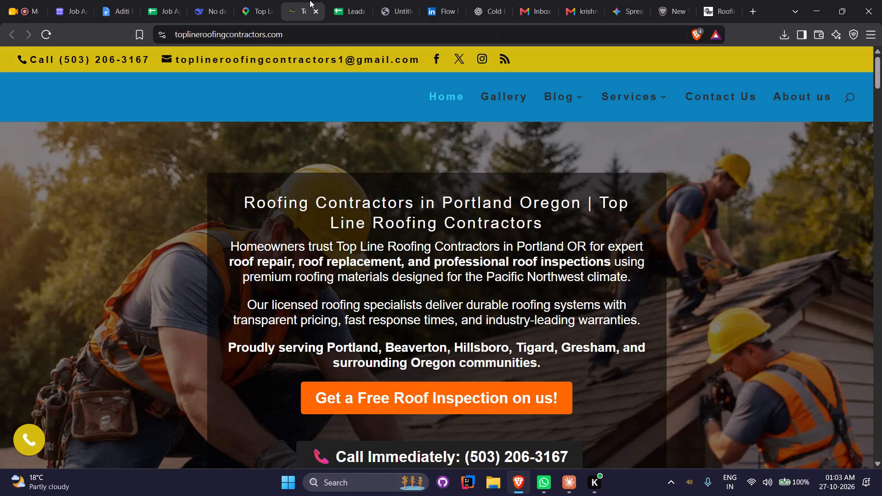
Look through the Top Line Roofing Contractors homepage down to its footer for contact details, and return to the header.
{"action": "scroll", "coordinate": [325, 138], "scroll_direction": "down", "scroll_amount": 20}
{"action": "scroll", "coordinate": [325, 138], "scroll_direction": "down", "scroll_amount": 11}
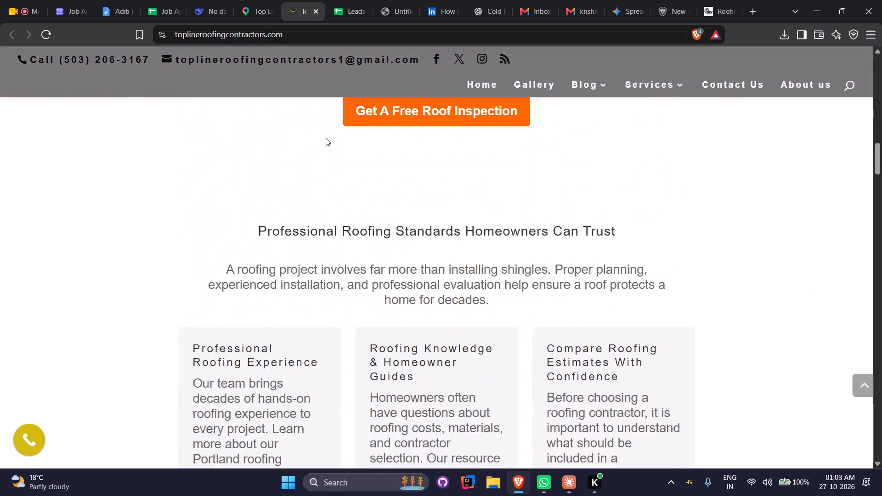
{"action": "scroll", "coordinate": [326, 138], "scroll_direction": "down", "scroll_amount": 20}
{"action": "scroll", "coordinate": [326, 138], "scroll_direction": "down", "scroll_amount": 20}
{"action": "scroll", "coordinate": [326, 138], "scroll_direction": "down", "scroll_amount": 11}
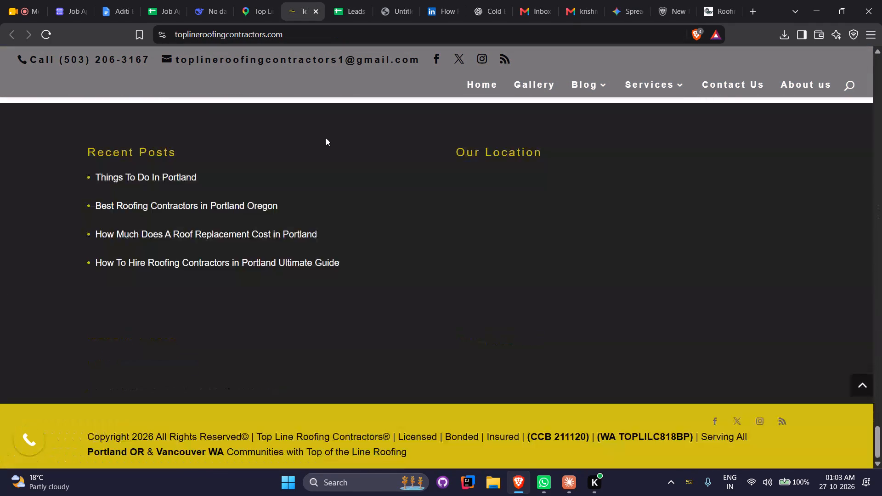
{"action": "scroll", "coordinate": [326, 138], "scroll_direction": "down", "scroll_amount": 3}
{"action": "scroll", "coordinate": [326, 138], "scroll_direction": "left", "scroll_amount": 1}
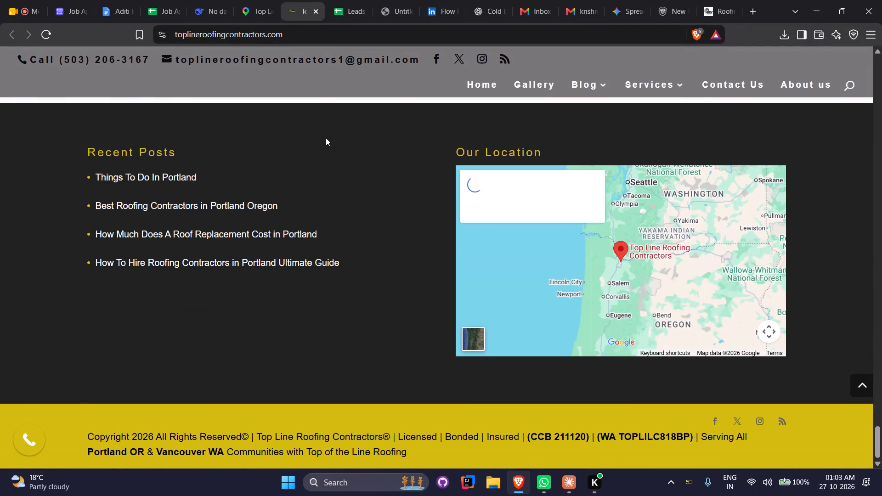
{"action": "scroll", "coordinate": [326, 138], "scroll_direction": "left", "scroll_amount": 1}
{"action": "scroll", "coordinate": [326, 138], "scroll_direction": "up", "scroll_amount": 20}
{"action": "scroll", "coordinate": [326, 138], "scroll_direction": "up", "scroll_amount": 20}
{"action": "scroll", "coordinate": [326, 138], "scroll_direction": "up", "scroll_amount": 2}
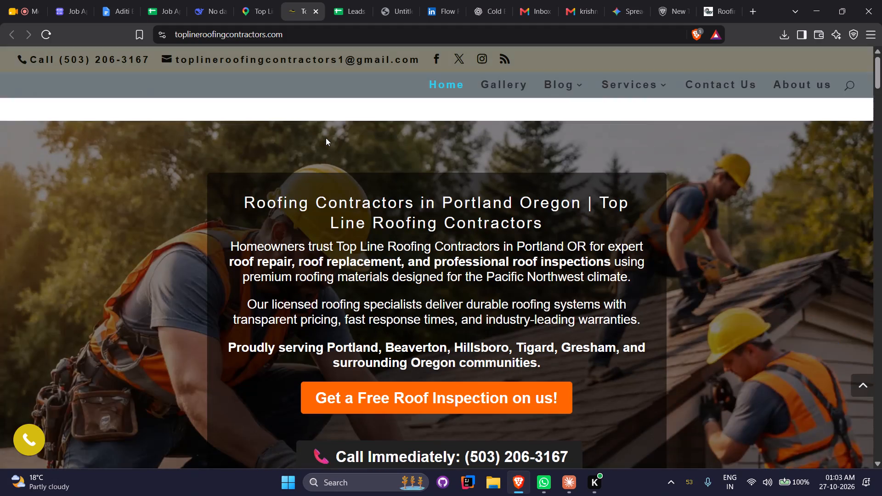
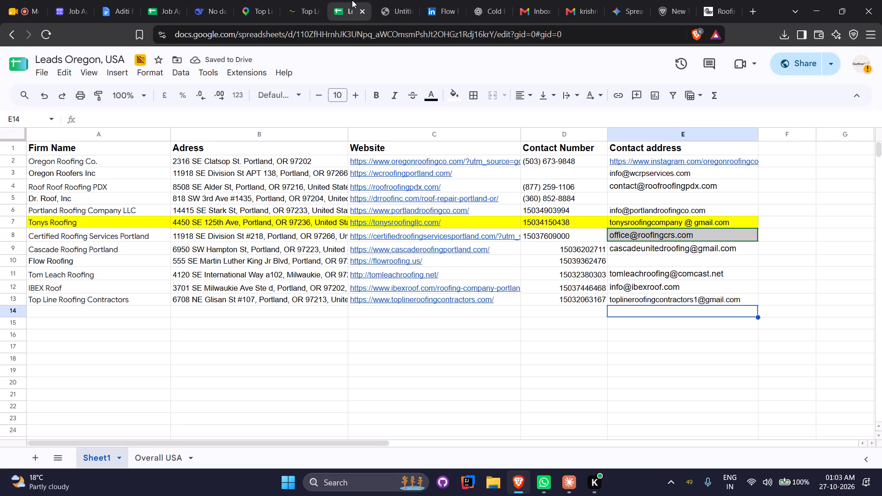
Select the Top Line Roofing Contractors name in cell A13 and switch back to the firm's Google Maps listing.
{"action": "left_click", "coordinate": [64, 306]}
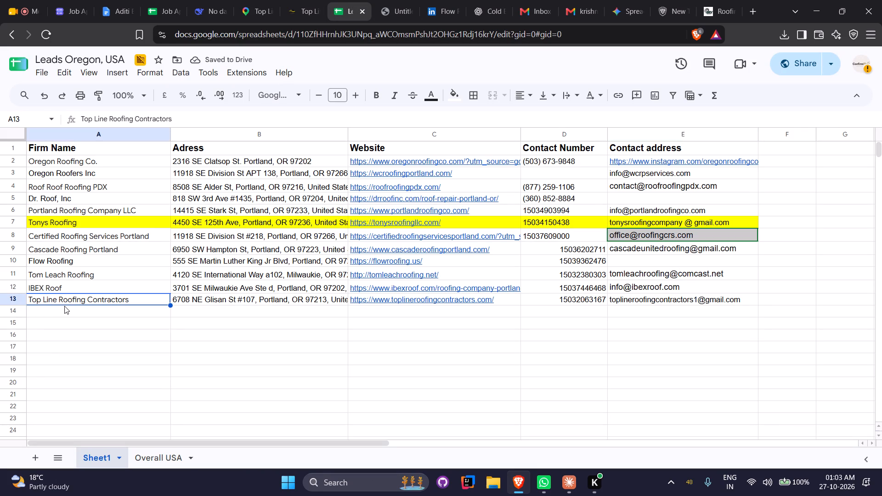
{"action": "left_click", "coordinate": [267, 0]}
{"action": "left_click", "coordinate": [284, 0]}
{"action": "left_click", "coordinate": [238, 0]}
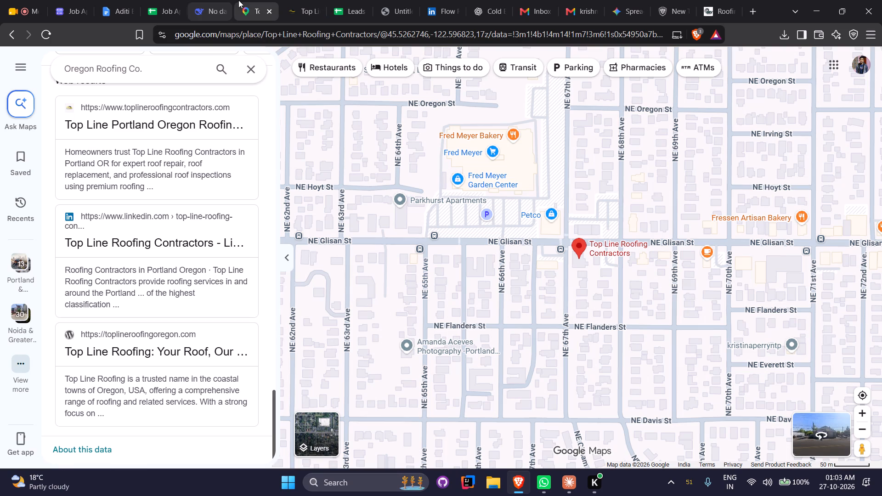
Browse Top Line Roofing Contractors' Maps listing for similar firms and open the Certified Roofing Services Portland listing.
{"action": "scroll", "coordinate": [198, 223], "scroll_direction": "down", "scroll_amount": 5}
{"action": "scroll", "coordinate": [198, 223], "scroll_direction": "up", "scroll_amount": 14}
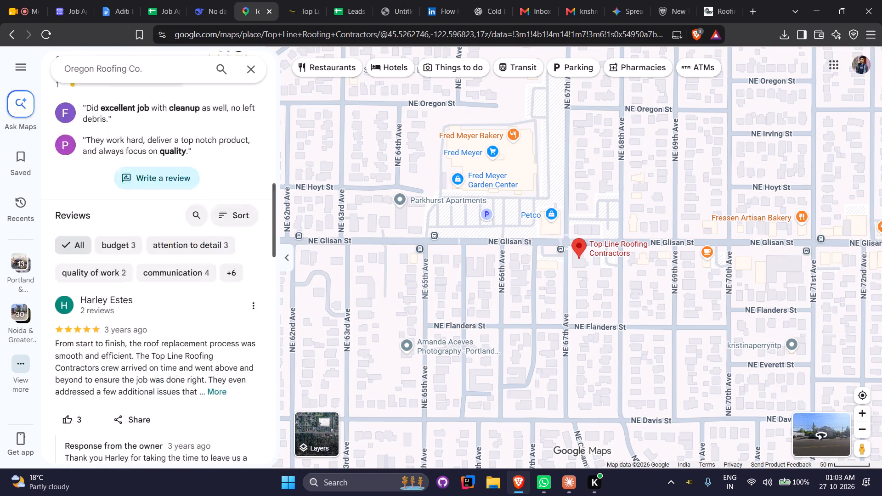
{"action": "scroll", "coordinate": [198, 223], "scroll_direction": "up", "scroll_amount": 2}
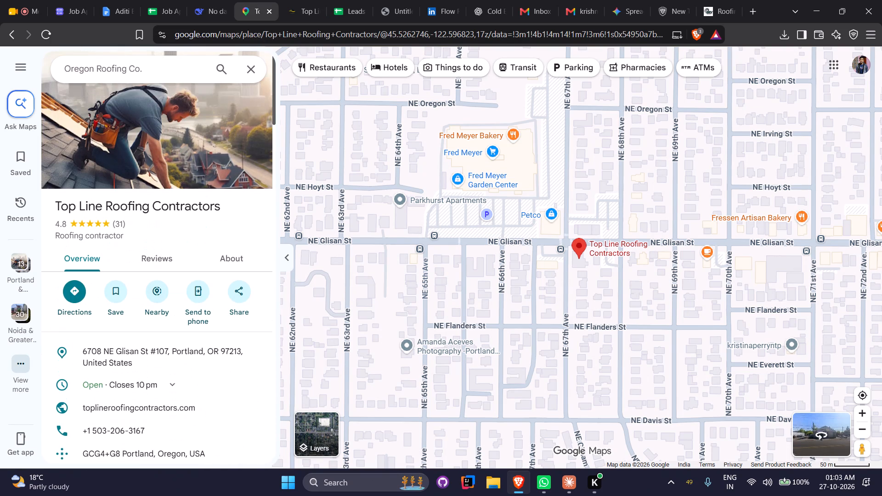
{"action": "scroll", "coordinate": [232, 304], "scroll_direction": "down", "scroll_amount": 4}
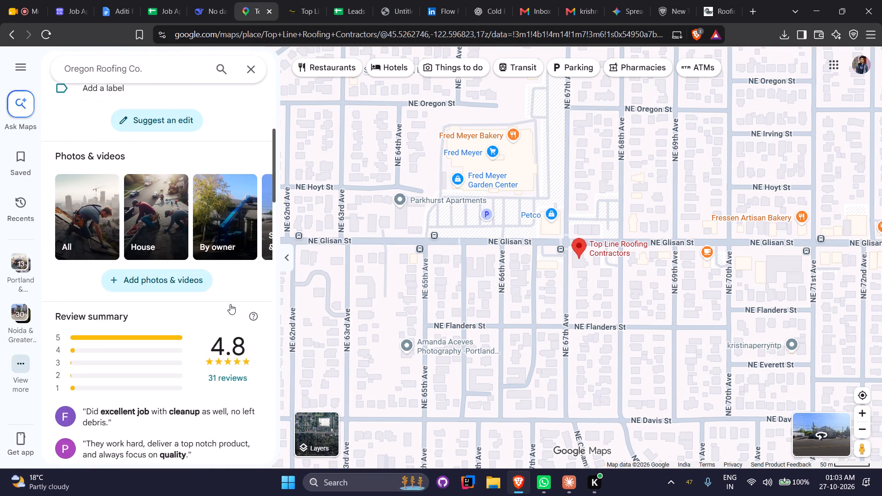
{"action": "scroll", "coordinate": [230, 304], "scroll_direction": "down", "scroll_amount": 6}
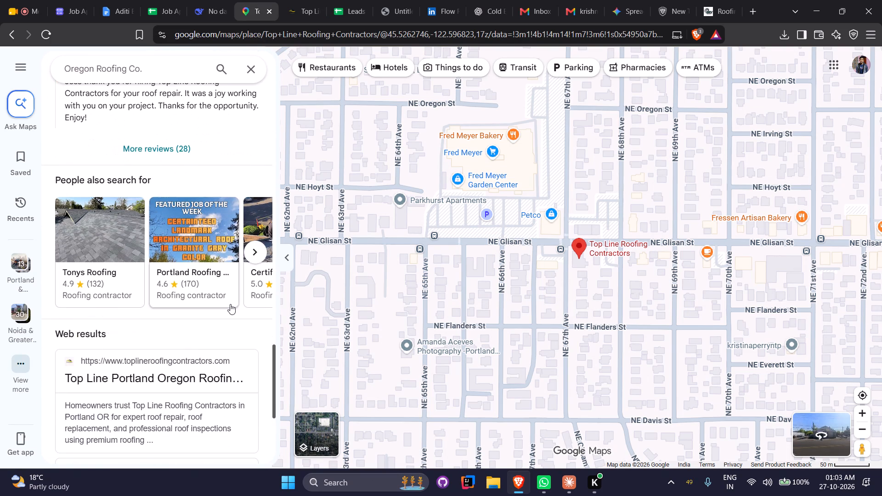
{"action": "scroll", "coordinate": [220, 282], "scroll_direction": "left", "scroll_amount": 4}
{"action": "scroll", "coordinate": [220, 282], "scroll_direction": "right", "scroll_amount": 4}
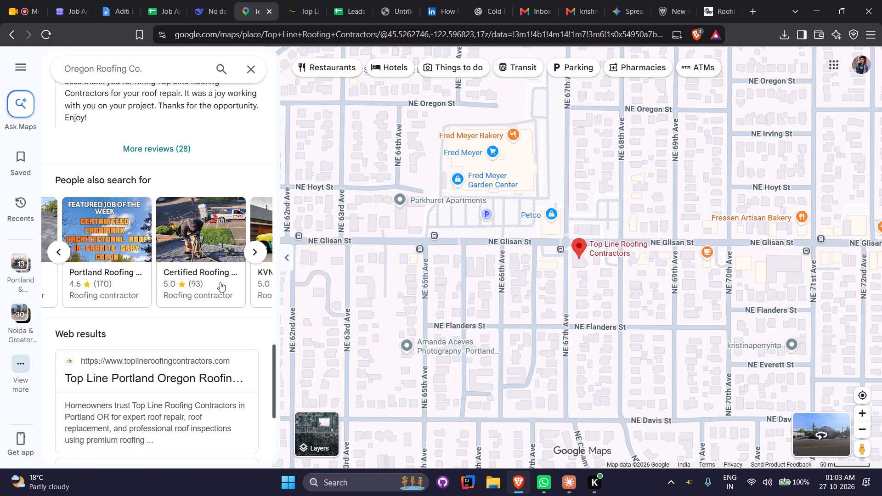
{"action": "left_click", "coordinate": [220, 282]}
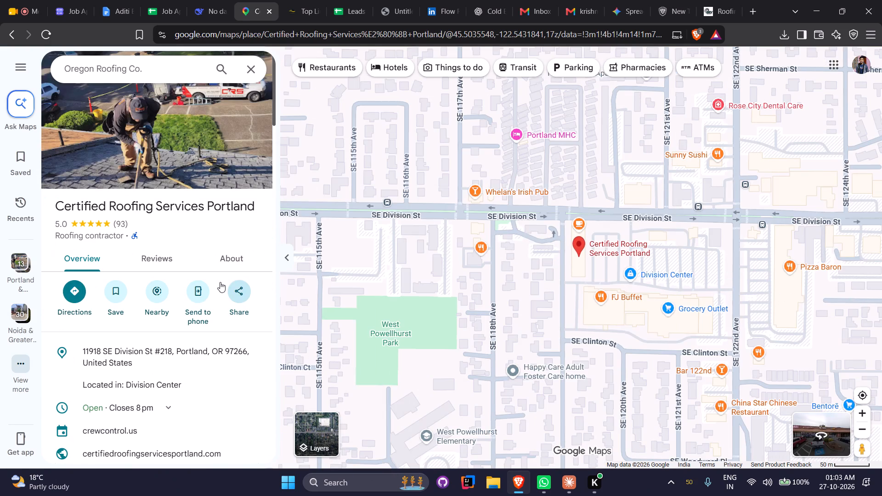
{"action": "scroll", "coordinate": [170, 260], "scroll_direction": "down", "scroll_amount": 1}
Close the Top Line Roofing Contractors website and return to the Leads Oregon, USA spreadsheet.
{"action": "left_click", "coordinate": [293, 0]}
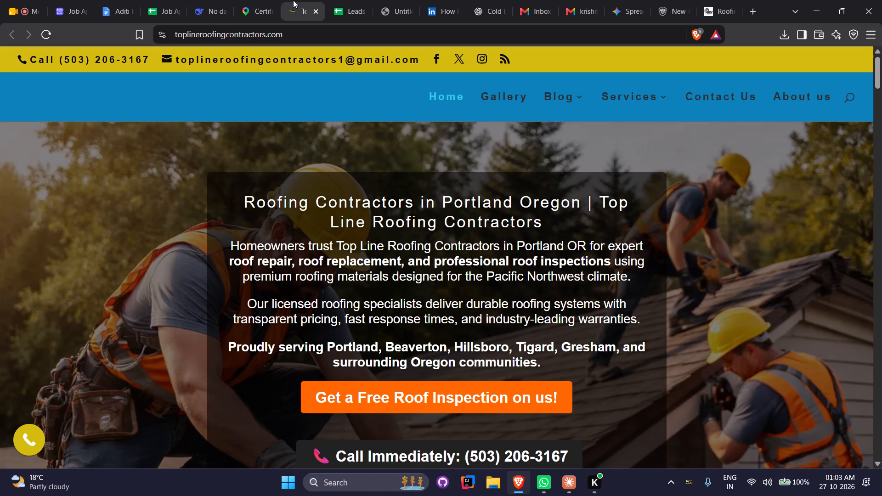
{"action": "left_click", "coordinate": [314, 10]}
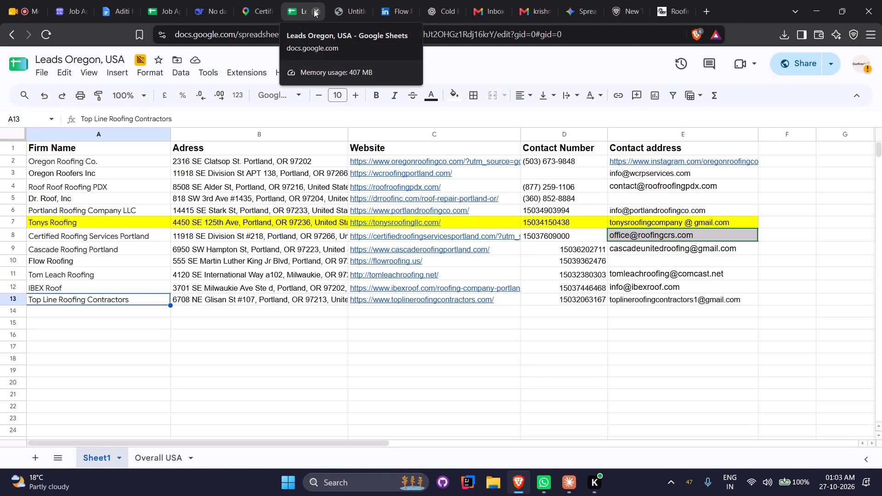
{"action": "left_click", "coordinate": [255, 0]}
{"action": "left_click", "coordinate": [296, 0]}
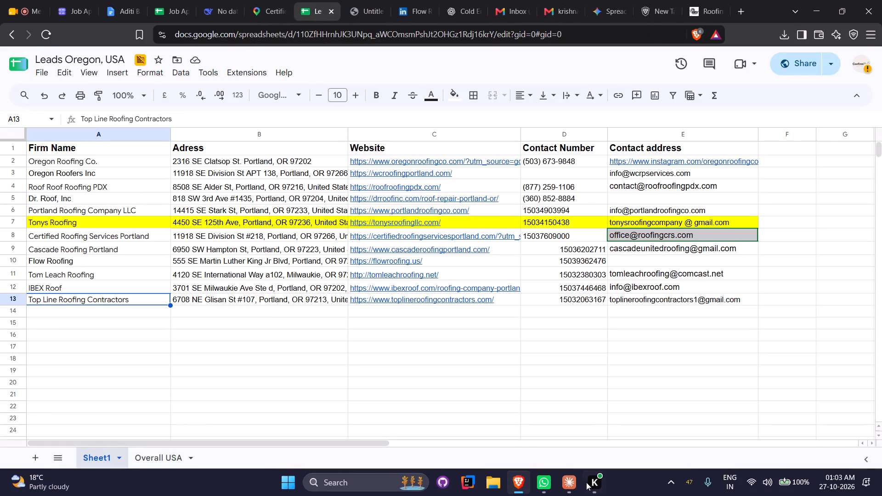
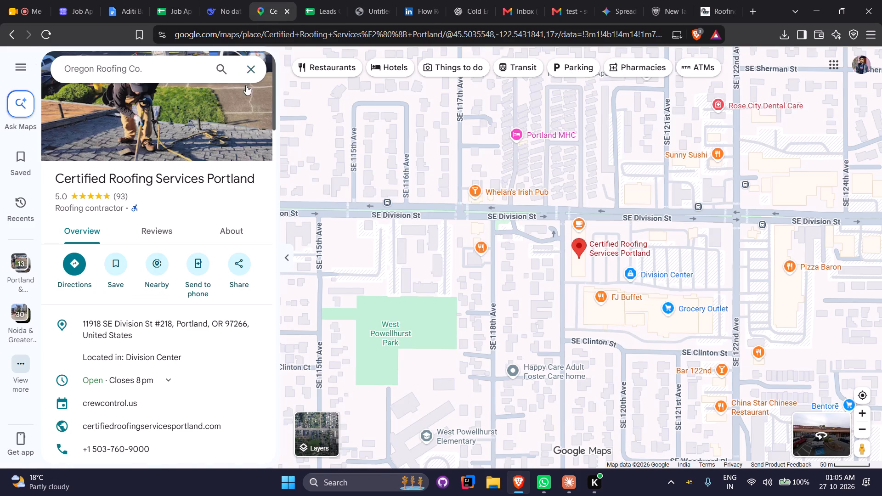
Open the Sunnyside Roofing Services listing from the related businesses suggested on Certified Roofing Services Portland's Maps listing.
{"action": "scroll", "coordinate": [185, 327], "scroll_direction": "down", "scroll_amount": 2}
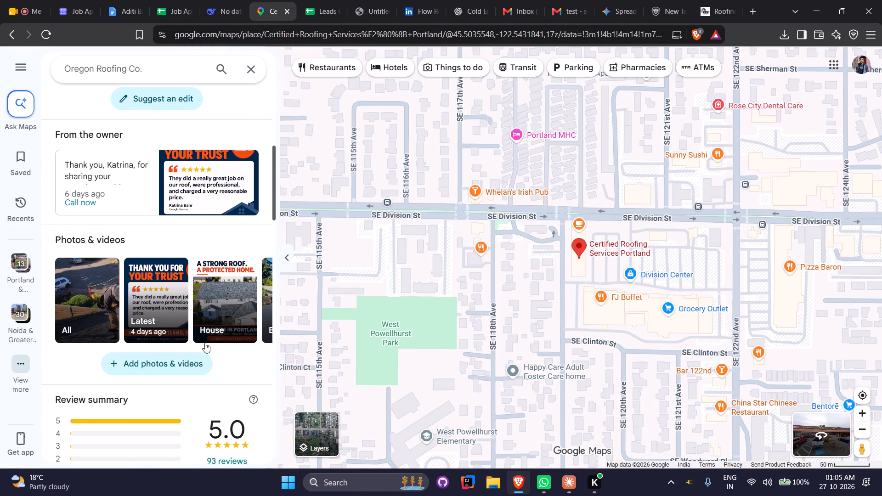
{"action": "scroll", "coordinate": [205, 343], "scroll_direction": "down", "scroll_amount": 4}
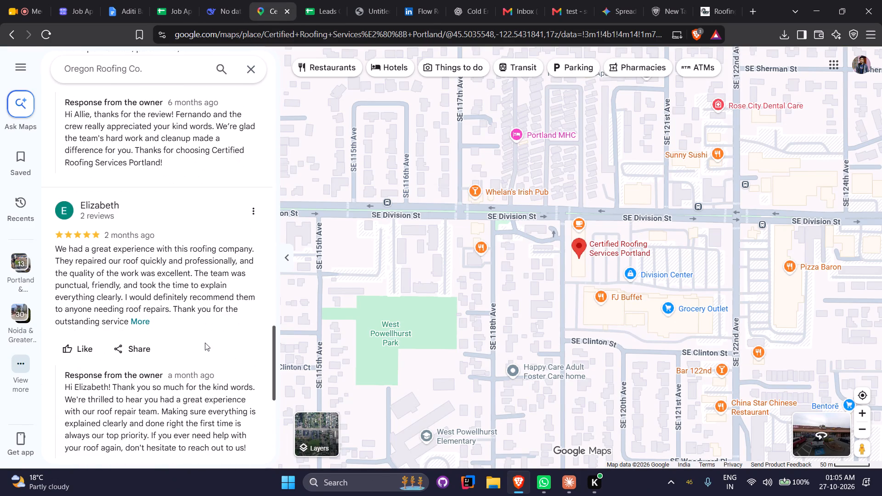
{"action": "scroll", "coordinate": [205, 343], "scroll_direction": "down", "scroll_amount": 2}
{"action": "left_click", "coordinate": [256, 233]}
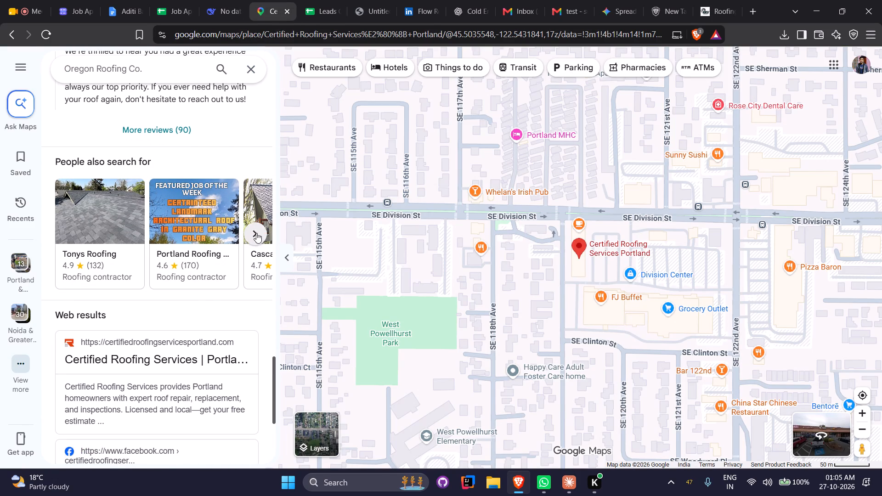
{"action": "left_click", "coordinate": [256, 233]}
{"action": "left_click", "coordinate": [256, 233]}
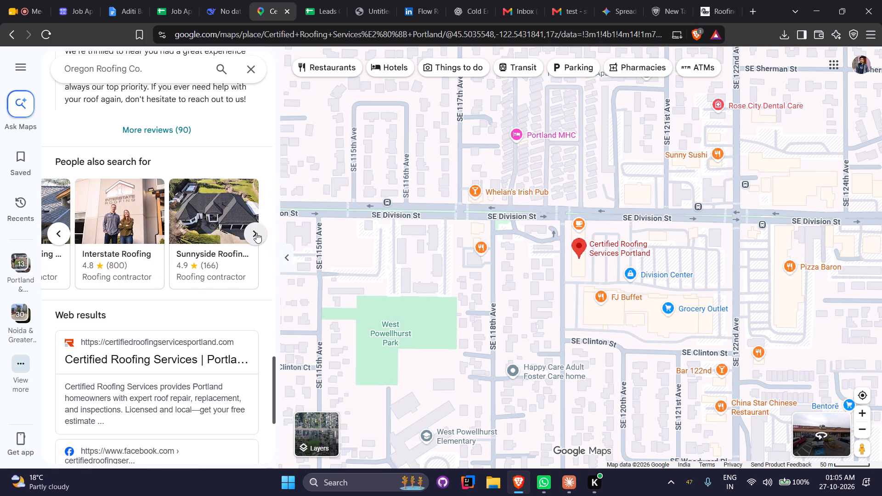
{"action": "left_click", "coordinate": [214, 257]}
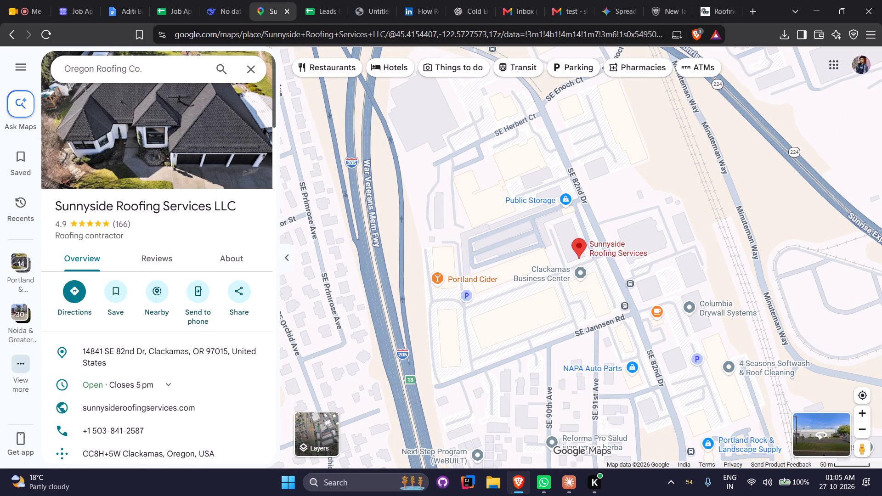
Copy the firm name Sunnyside Roofing Services LLC from its Google Maps listing into cell A14 of the Leads Oregon, USA sheet.
{"action": "left_click_drag", "start_coordinate": [55, 207], "coordinate": [243, 205]}
{"action": "key", "text": "ctrl+c"}
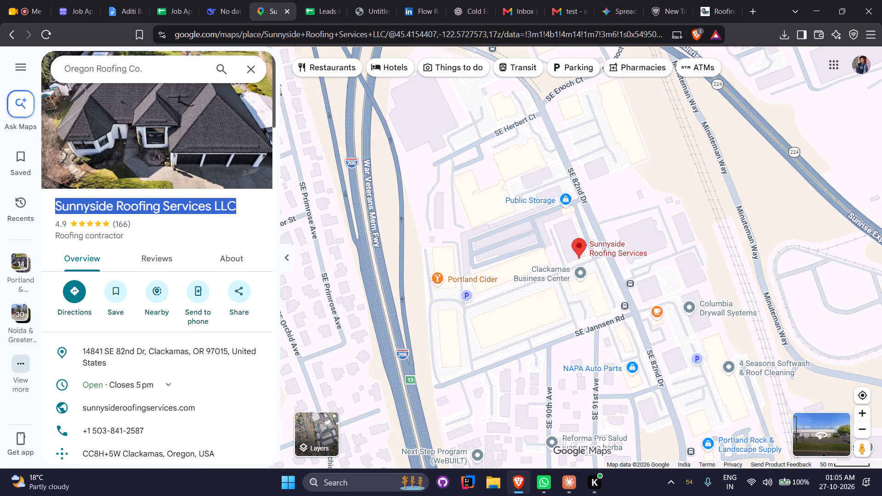
{"action": "left_click", "coordinate": [343, 0]}
{"action": "left_click", "coordinate": [109, 308]}
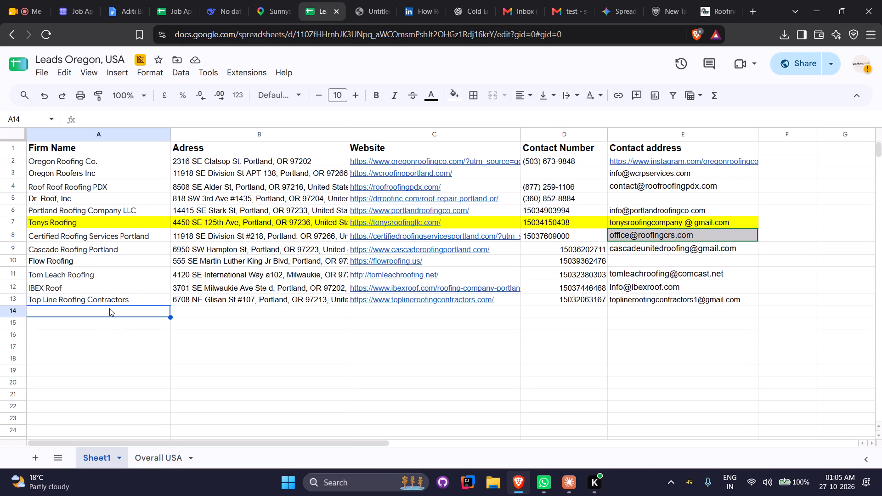
{"action": "key", "text": "ctrl+v"}
Copy Sunnyside Roofing Services' street address from its Google Maps listing into the Adress cell B14 of the leads sheet.
{"action": "left_click", "coordinate": [179, 310]}
{"action": "left_click", "coordinate": [292, 0]}
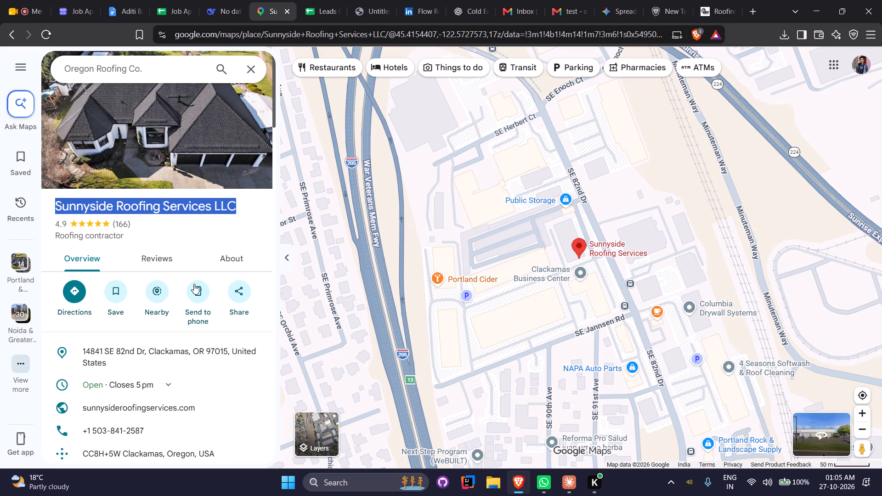
{"action": "left_click", "coordinate": [249, 350]}
{"action": "left_click", "coordinate": [329, 0]}
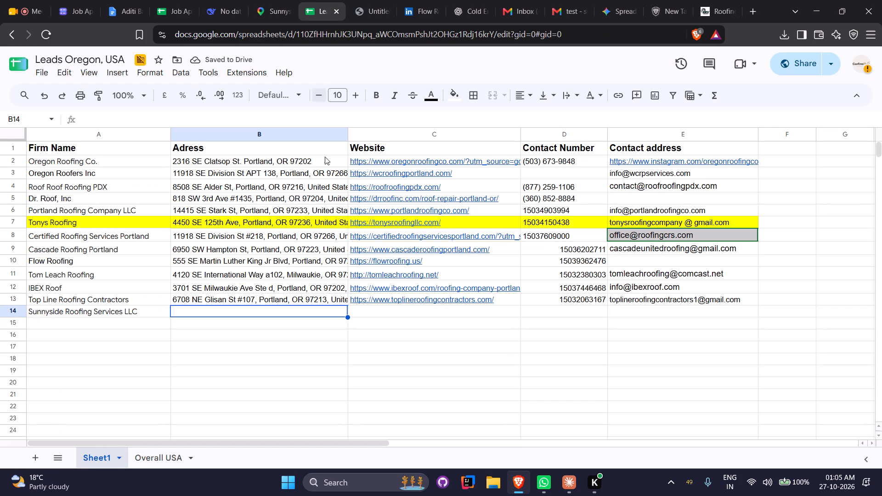
{"action": "key", "text": "ctrl+v"}
Copy the sunnysideroofingservices.com website link from the Google Maps listing into the Website cell C14 of the leads sheet.
{"action": "left_click", "coordinate": [394, 309]}
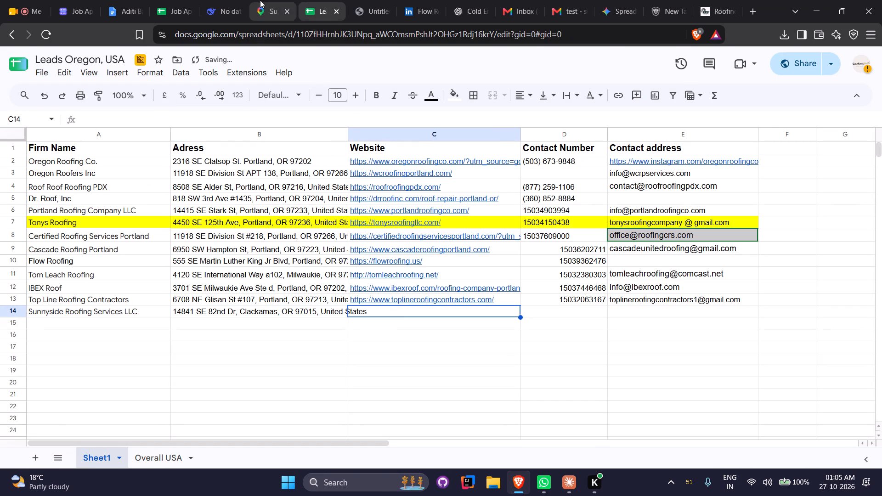
{"action": "left_click", "coordinate": [260, 0]}
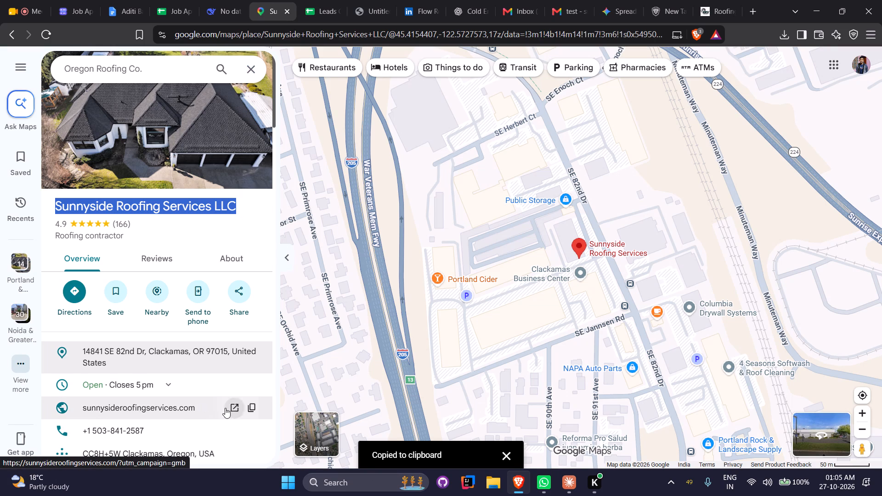
{"action": "left_click", "coordinate": [249, 409]}
{"action": "left_click", "coordinate": [331, 0]}
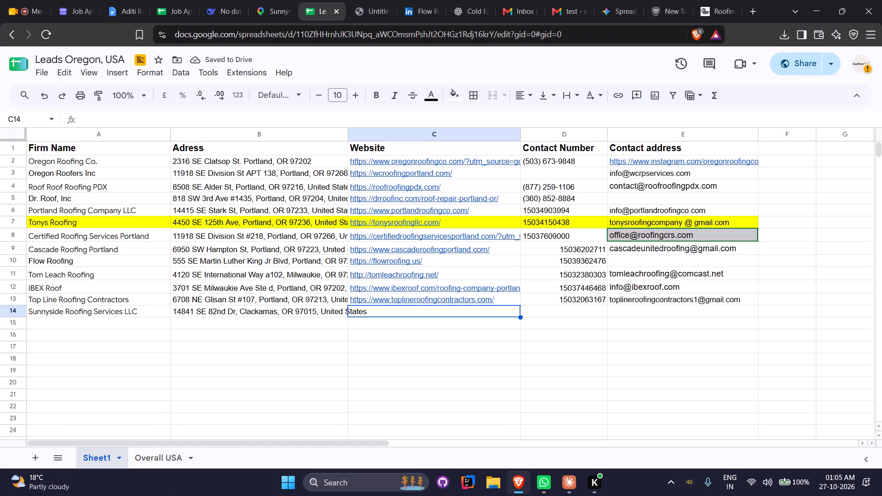
{"action": "key", "text": "ctrl+v"}
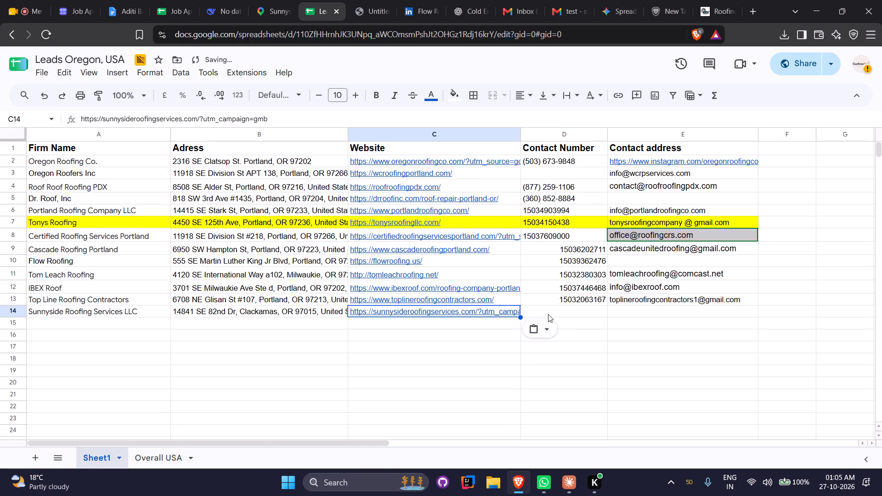
Copy Sunnyside Roofing Services' phone number from its Google Maps listing into the Contact Number cell D14 of the leads sheet.
{"action": "left_click", "coordinate": [550, 304]}
{"action": "left_click", "coordinate": [551, 311]}
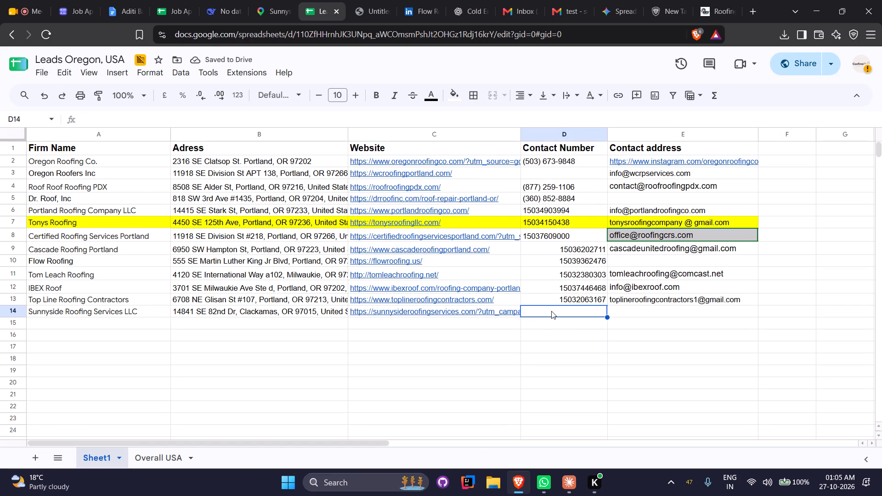
{"action": "left_click", "coordinate": [254, 0]}
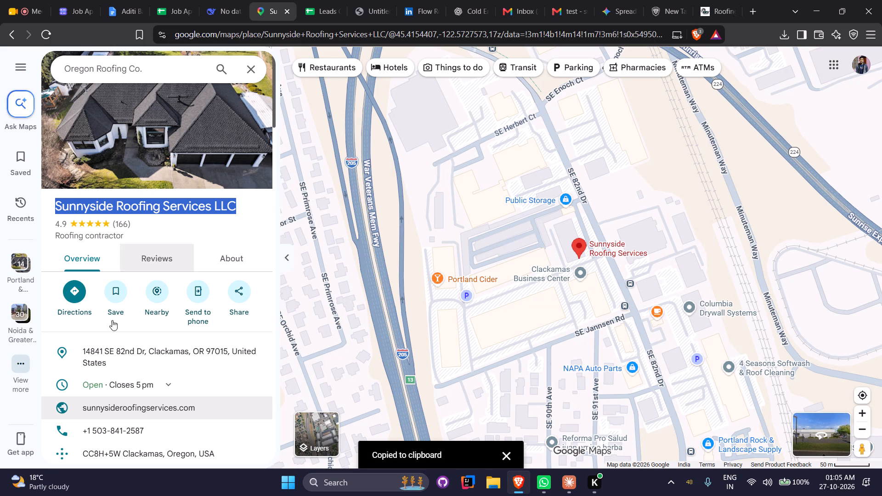
{"action": "scroll", "coordinate": [113, 361], "scroll_direction": "down", "scroll_amount": 1}
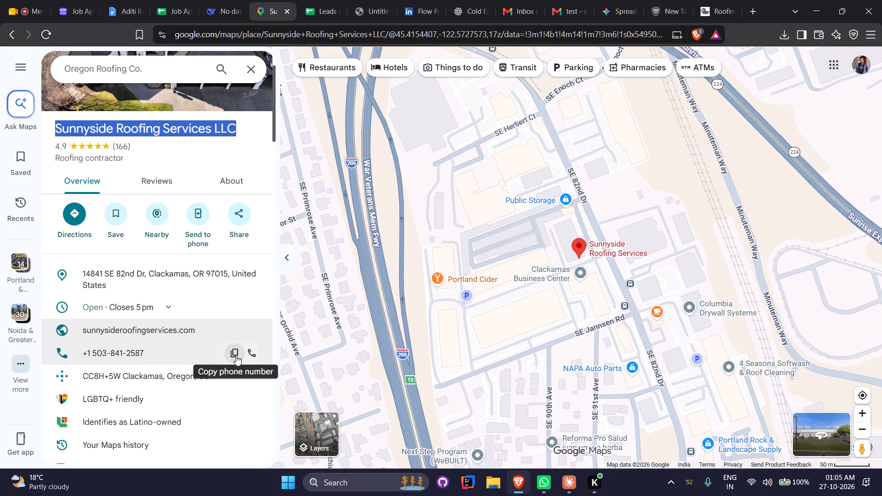
{"action": "left_click", "coordinate": [236, 355]}
{"action": "left_click", "coordinate": [343, 0]}
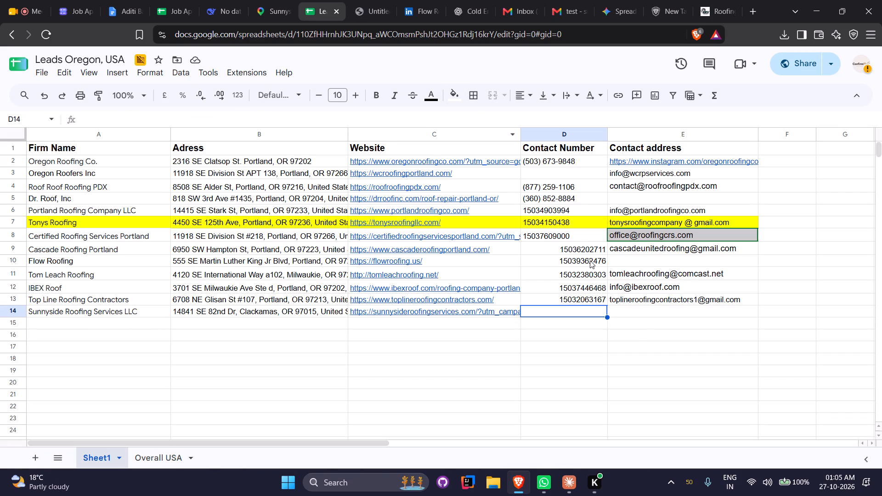
{"action": "key", "text": "ctrl+v"}
Select the Contact address cell E14, return to Google Maps and look through the Sunnyside Roofing Services listing for further contact details.
{"action": "left_click", "coordinate": [650, 311]}
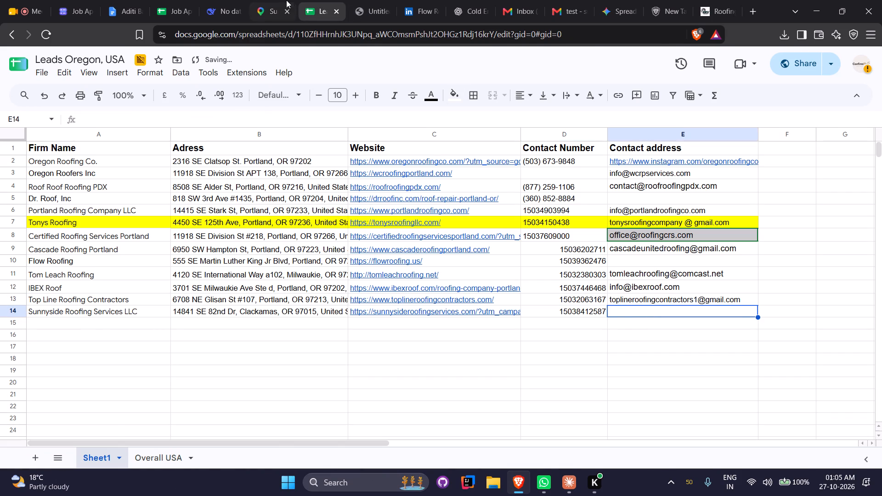
{"action": "left_click", "coordinate": [282, 0]}
{"action": "scroll", "coordinate": [178, 262], "scroll_direction": "down", "scroll_amount": 4}
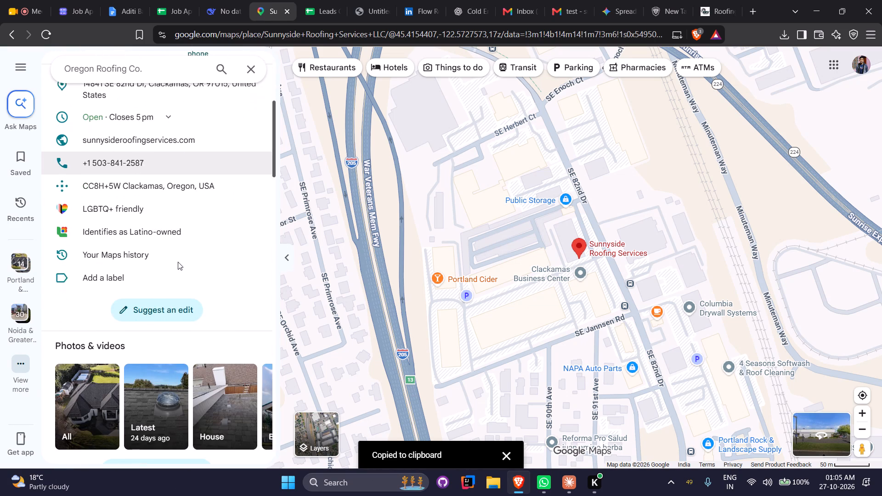
{"action": "scroll", "coordinate": [178, 262], "scroll_direction": "down", "scroll_amount": 7}
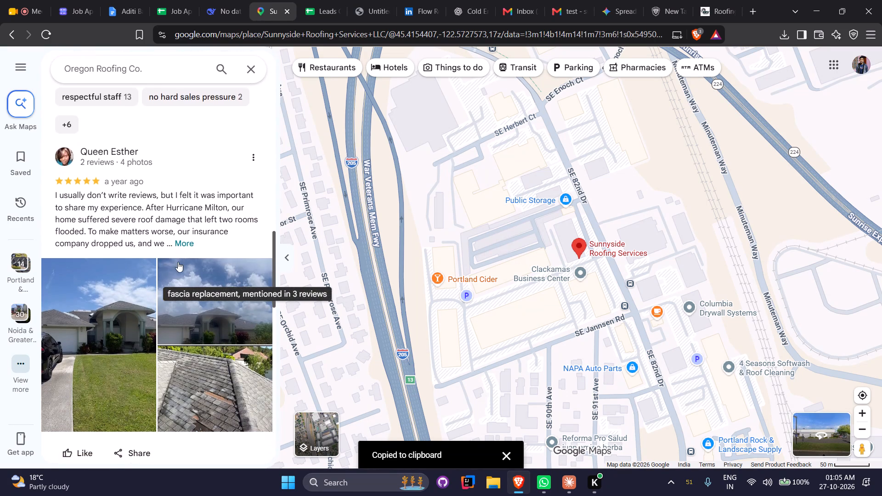
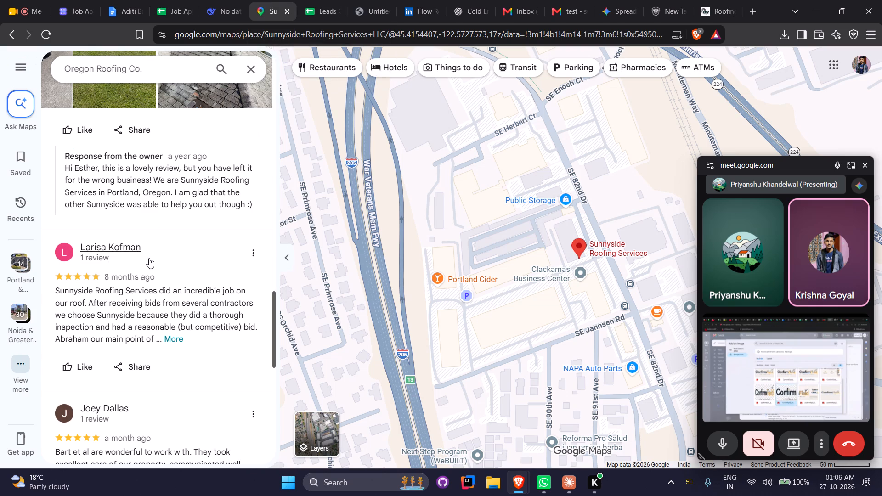
Open the sunnysideroofingservices.com website from the web results at the end of Sunnyside Roofing Services' Google Maps listing.
{"action": "scroll", "coordinate": [149, 258], "scroll_direction": "down", "scroll_amount": 7}
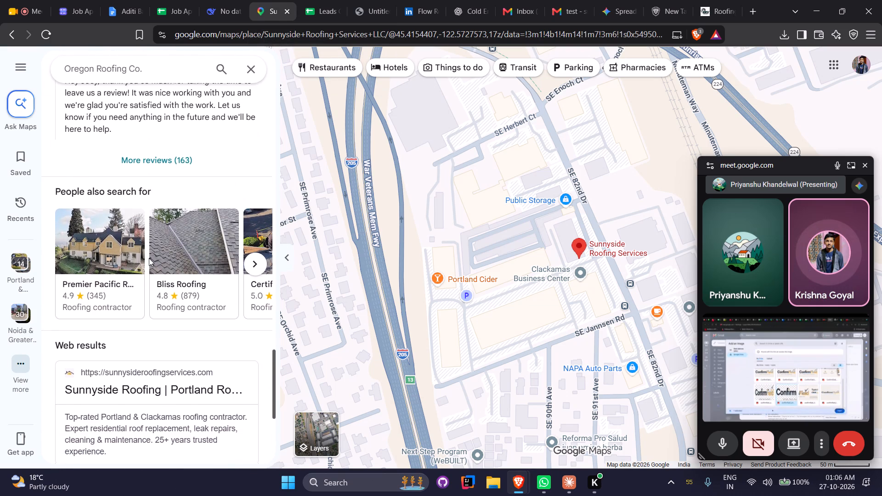
{"action": "scroll", "coordinate": [149, 258], "scroll_direction": "down", "scroll_amount": 1}
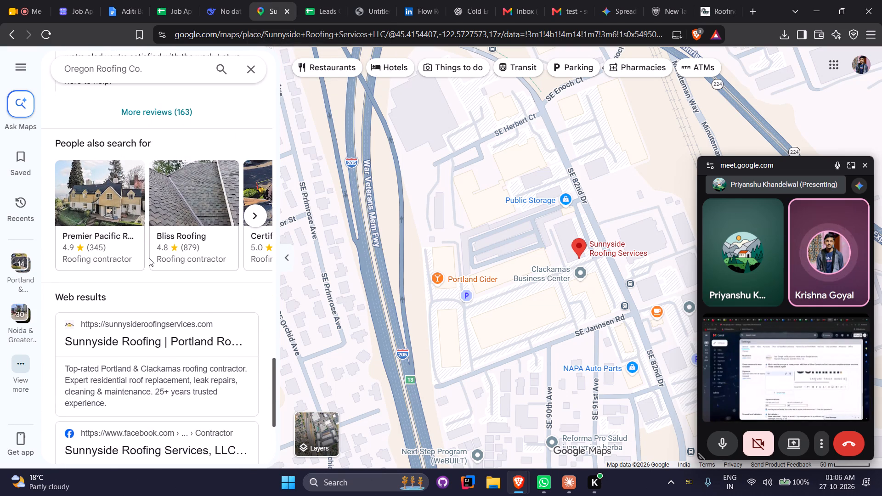
{"action": "scroll", "coordinate": [149, 258], "scroll_direction": "down", "scroll_amount": 2}
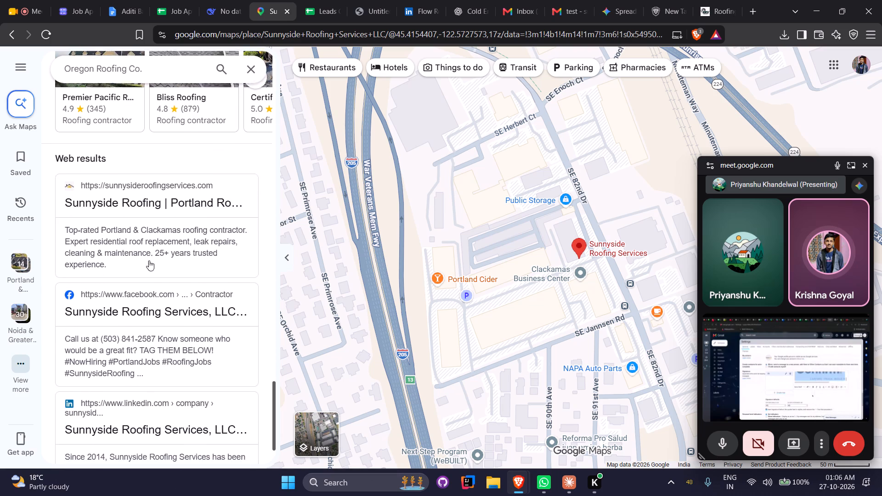
{"action": "scroll", "coordinate": [127, 256], "scroll_direction": "down", "scroll_amount": 3}
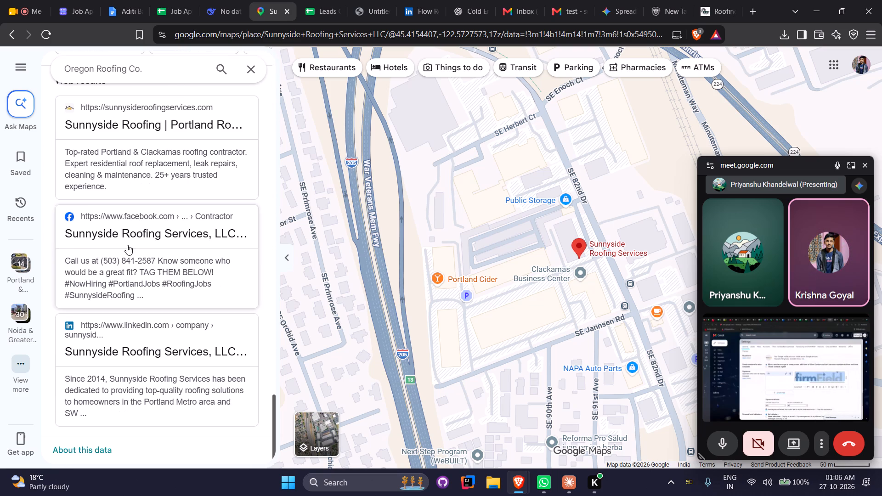
{"action": "scroll", "coordinate": [129, 182], "scroll_direction": "up", "scroll_amount": 1}
{"action": "left_click", "coordinate": [130, 160]}
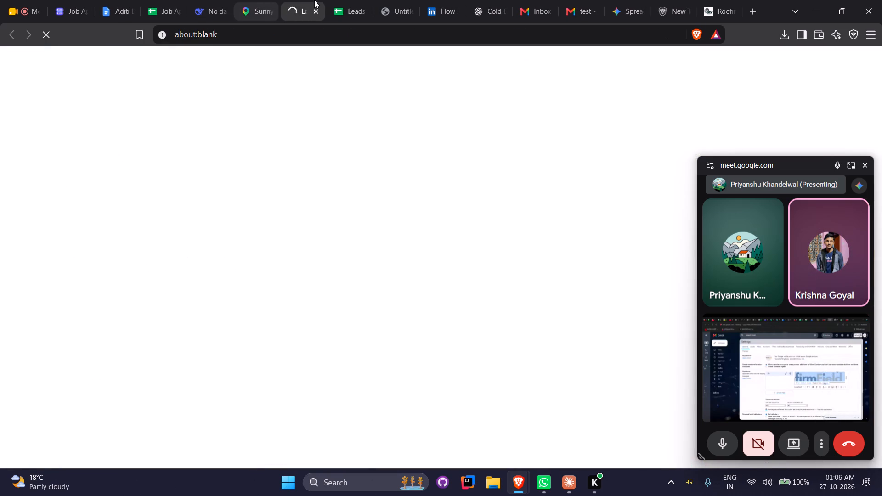
{"action": "left_click", "coordinate": [333, 0]}
{"action": "left_click", "coordinate": [308, 0]}
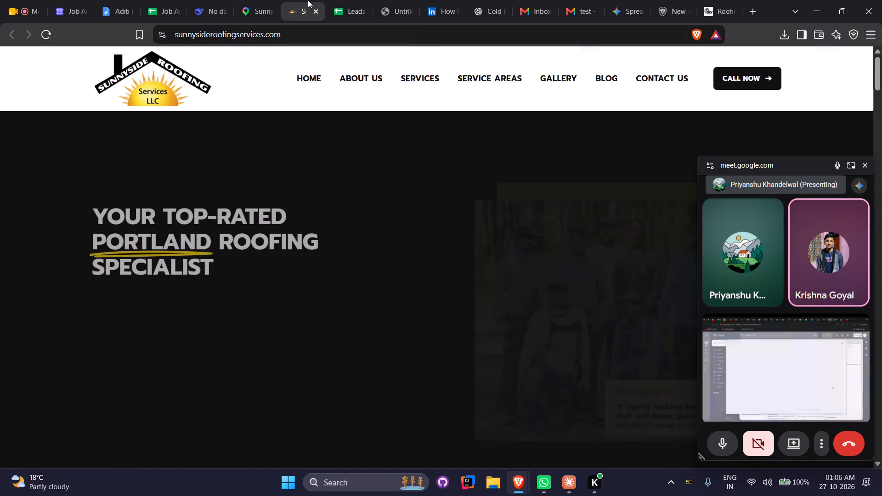
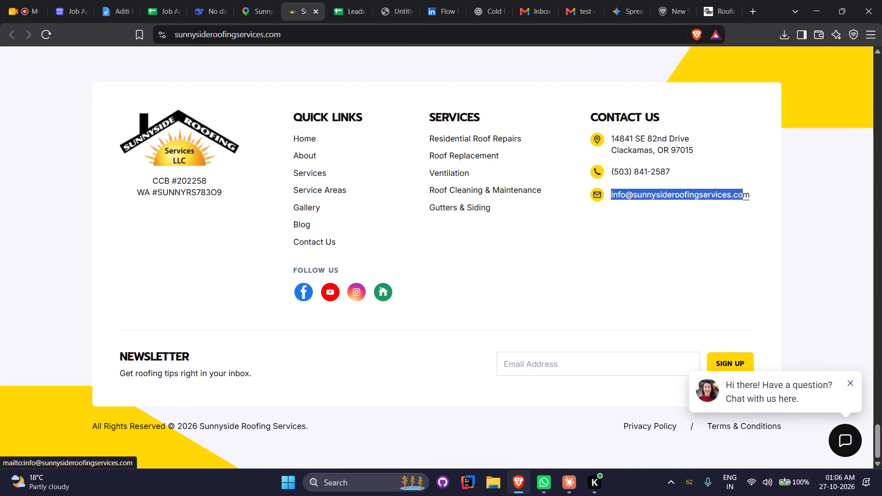
Copy the email address from the Sunnyside Roofing Services website footer into the Contact address cell E14 of the leads sheet.
{"action": "left_click_drag", "start_coordinate": [745, 192], "coordinate": [753, 192]}
{"action": "key", "text": "ctrl+c"}
{"action": "left_click", "coordinate": [244, 0]}
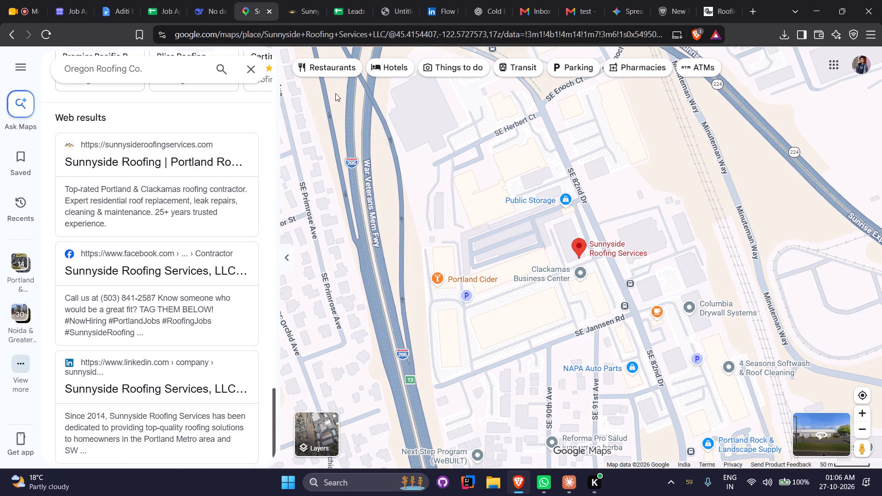
{"action": "left_click", "coordinate": [337, 0]}
{"action": "key", "text": "ctrl+v"}
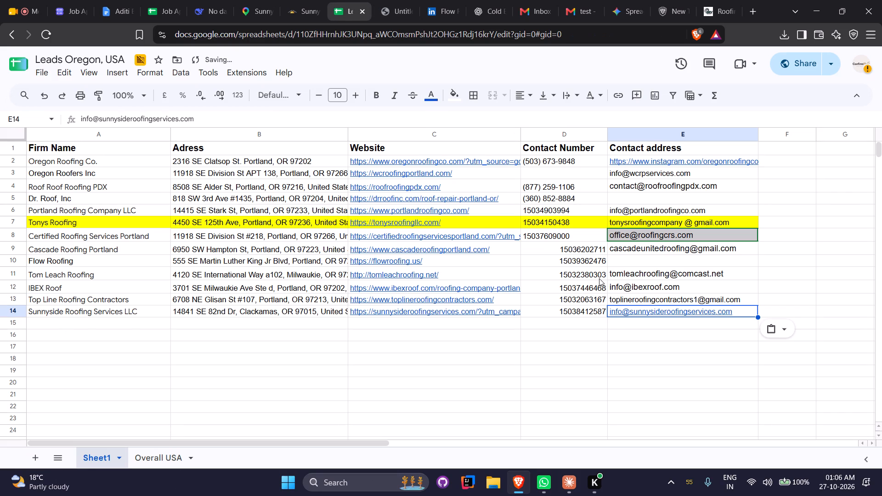
{"action": "left_click", "coordinate": [615, 333]}
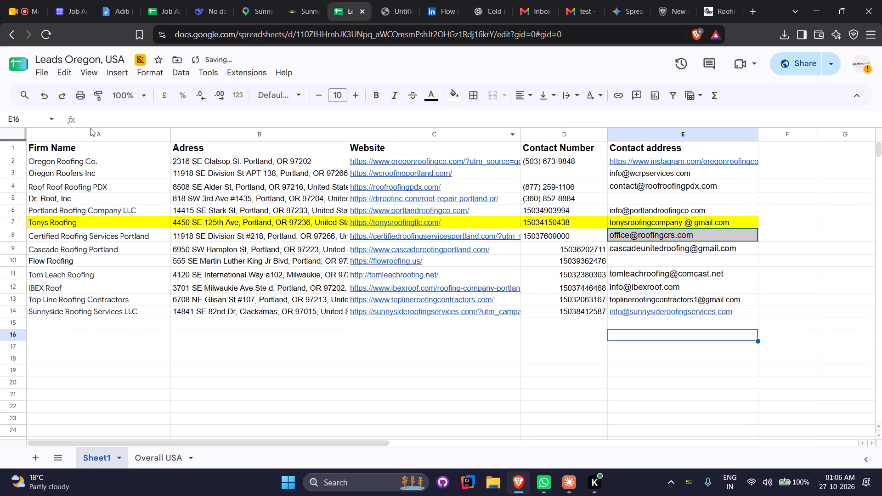
Left-align the whole Contact address column E and the whole Contact Number column D of the leads sheet.
{"action": "left_click", "coordinate": [620, 135]}
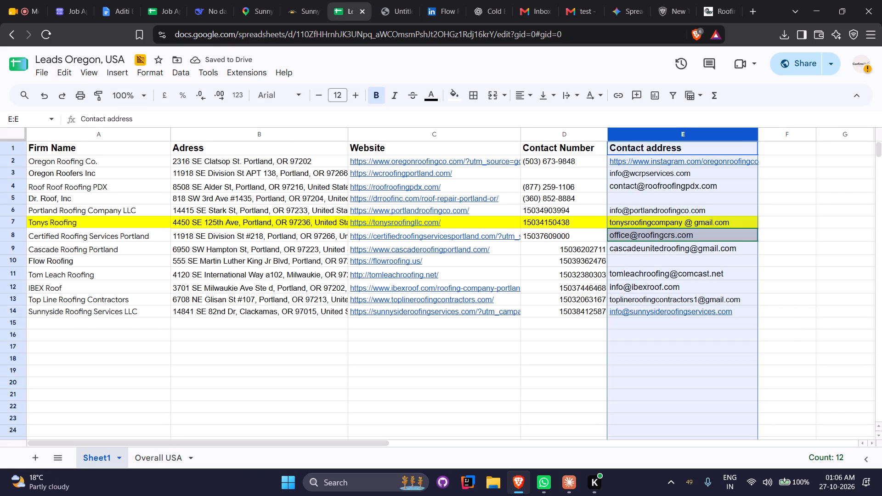
{"action": "left_click", "coordinate": [520, 100]}
{"action": "left_click", "coordinate": [520, 117]}
{"action": "left_click", "coordinate": [555, 133]}
{"action": "left_click", "coordinate": [521, 95]}
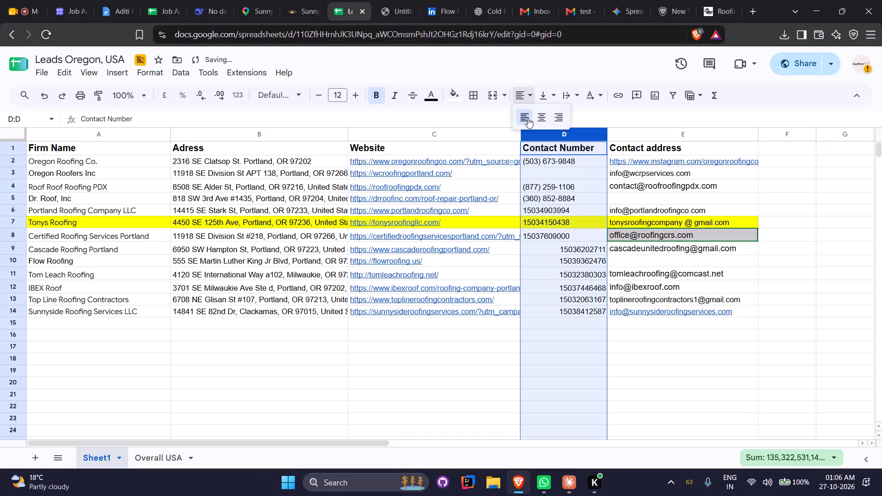
{"action": "left_click", "coordinate": [528, 118]}
{"action": "left_click", "coordinate": [480, 324]}
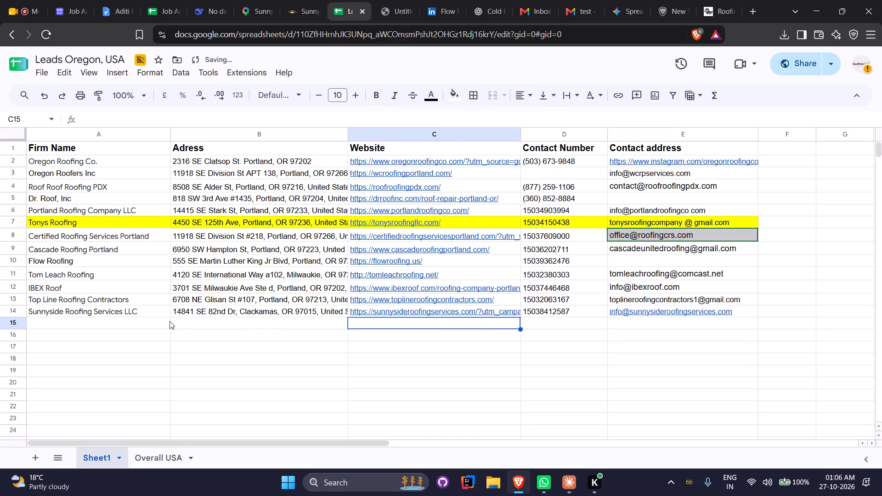
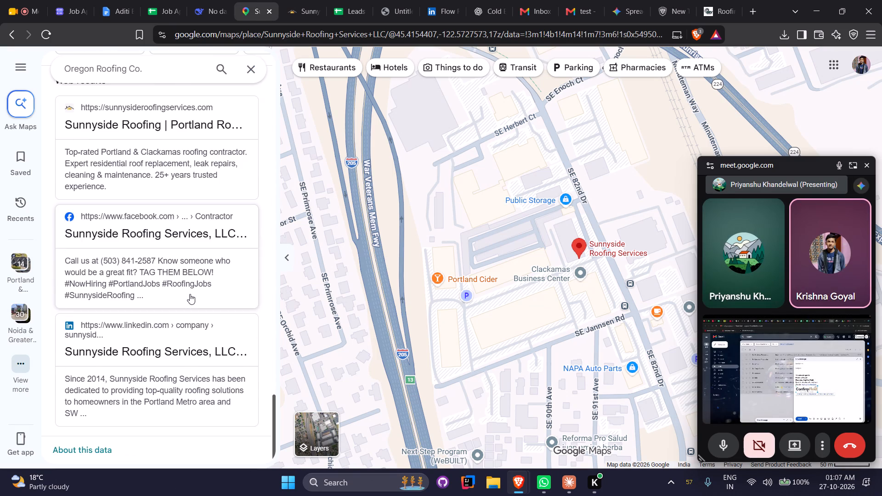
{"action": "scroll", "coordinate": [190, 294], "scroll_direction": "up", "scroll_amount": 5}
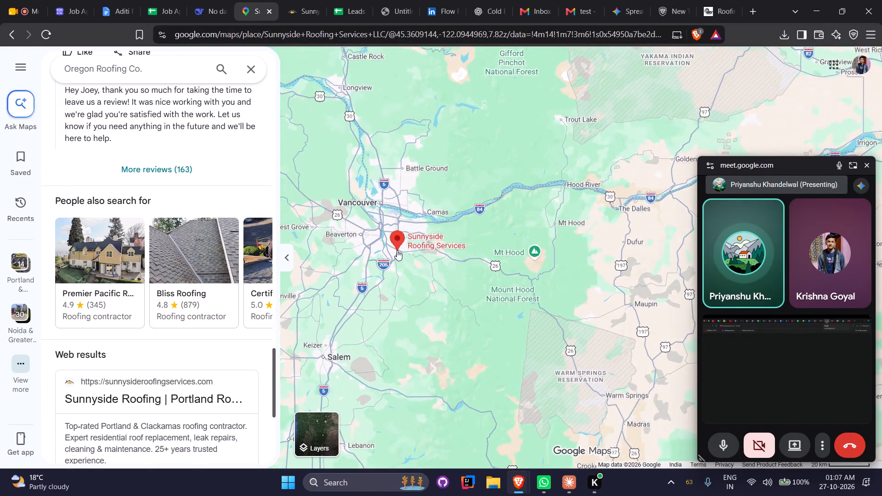
Open the Premier Pacific Roofing Inc. listing from the related searches and copy its name into Firm Name cell A15 of the leads sheet.
{"action": "scroll", "coordinate": [397, 250], "scroll_direction": "up", "scroll_amount": 2}
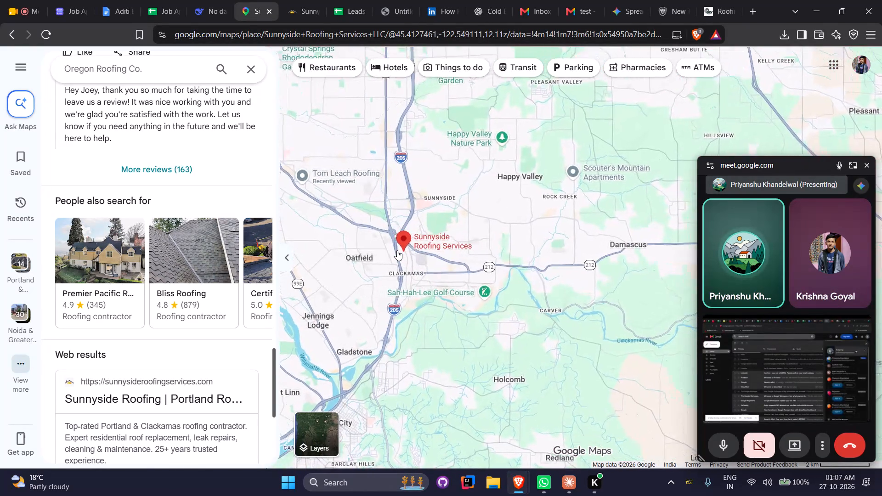
{"action": "left_click", "coordinate": [119, 284]}
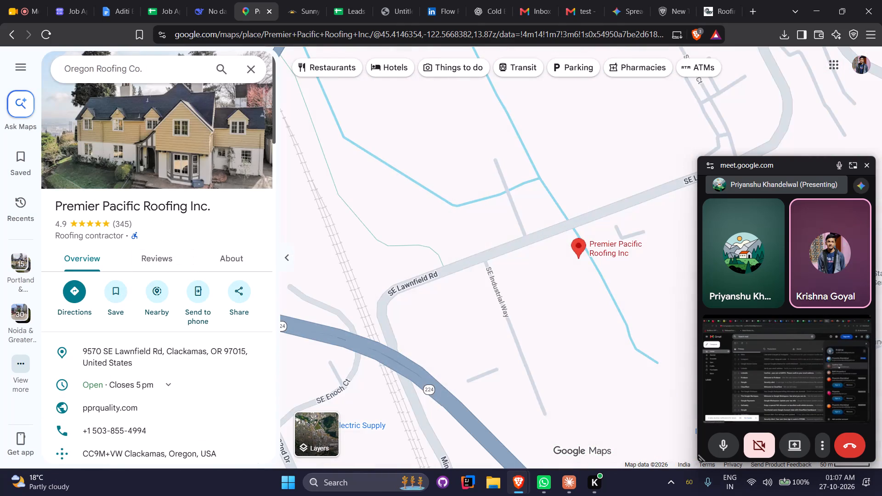
{"action": "left_click_drag", "start_coordinate": [55, 203], "coordinate": [213, 203]}
{"action": "key", "text": "ctrl+c"}
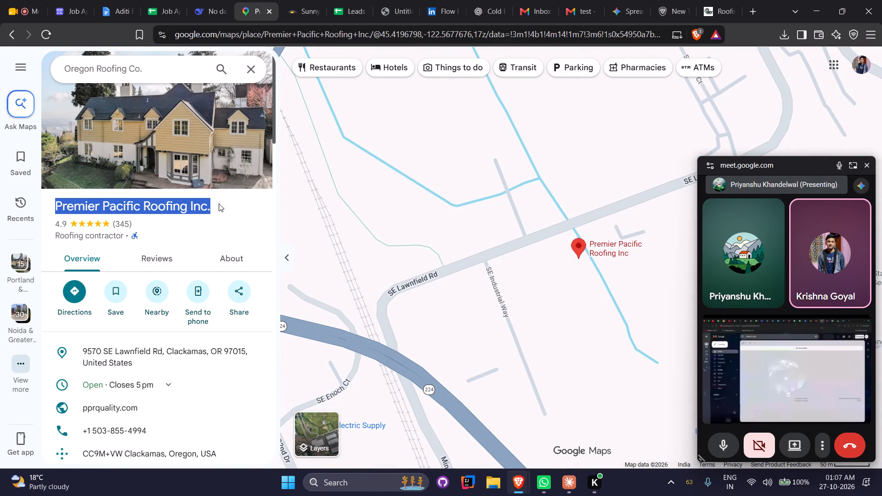
{"action": "left_click", "coordinate": [307, 0]}
{"action": "left_click", "coordinate": [332, 0]}
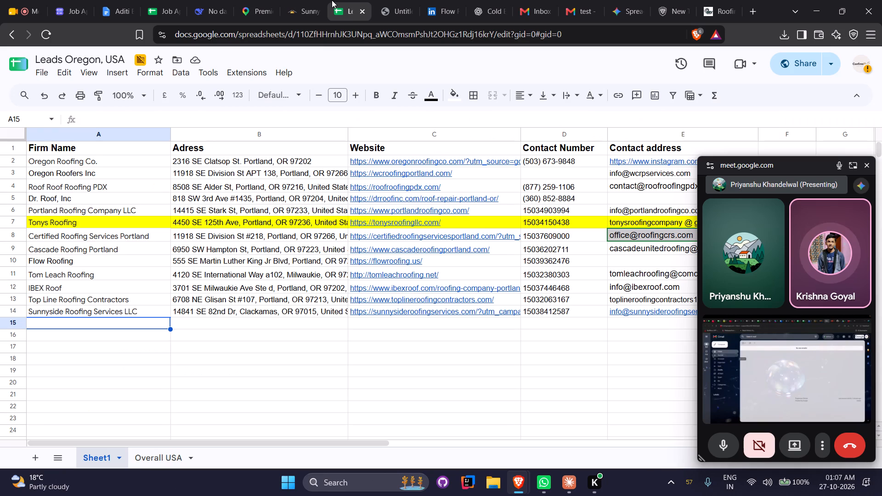
{"action": "key", "text": "ctrl+v"}
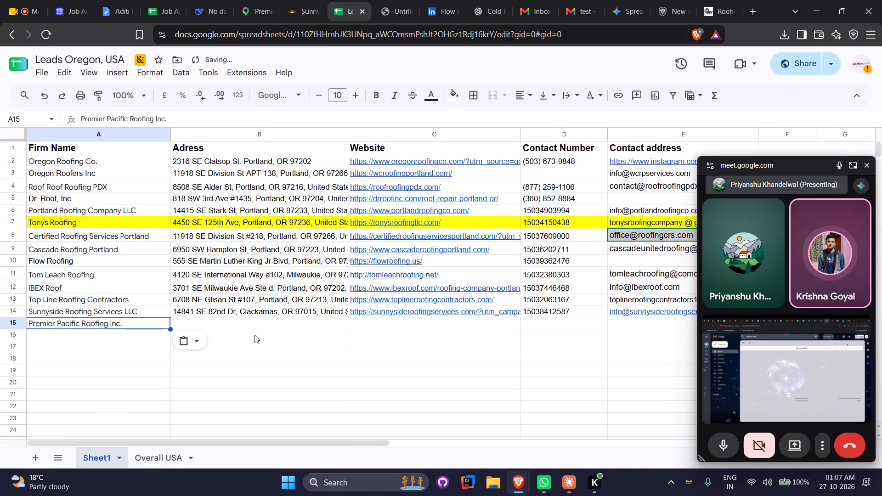
Copy Premier Pacific Roofing's street address from its Google Maps listing into Adress cell B15 of the leads sheet.
{"action": "left_click", "coordinate": [257, 320]}
{"action": "left_click", "coordinate": [319, 0]}
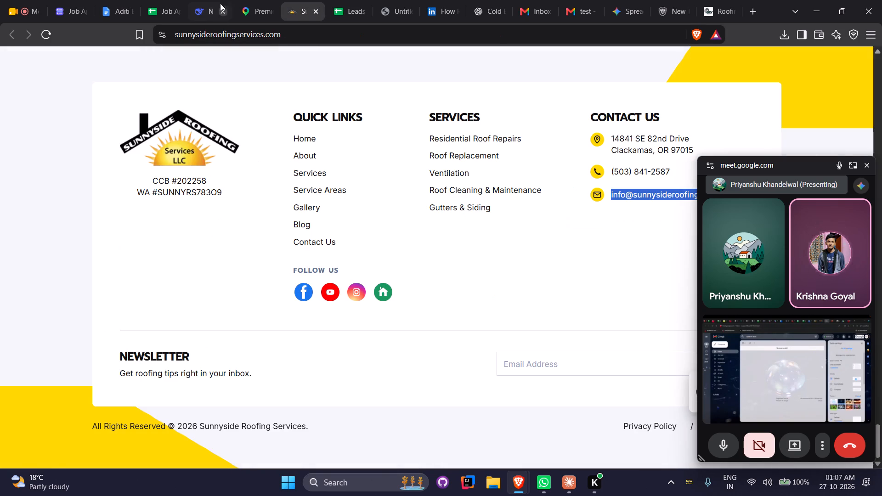
{"action": "left_click", "coordinate": [238, 0]}
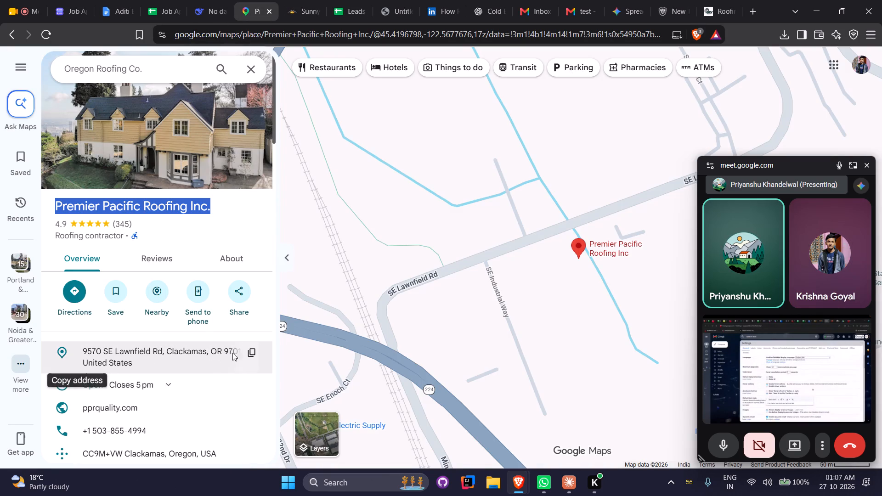
{"action": "left_click", "coordinate": [250, 351]}
{"action": "left_click", "coordinate": [334, 0]}
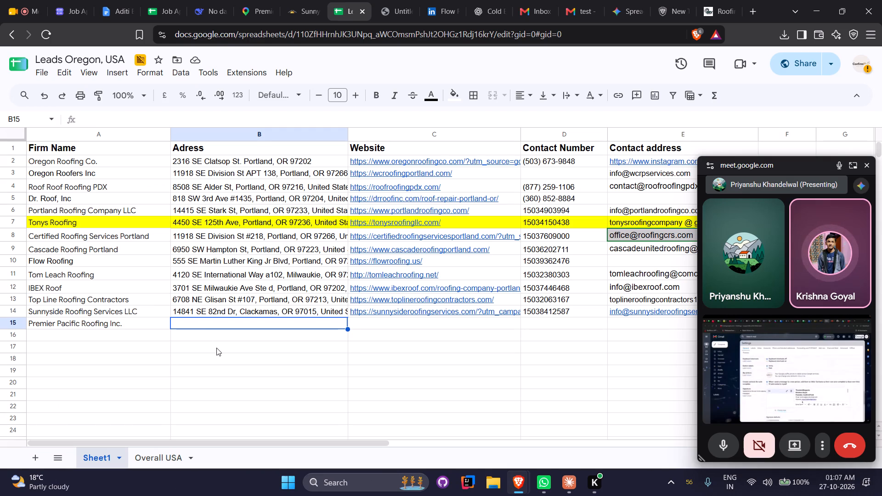
{"action": "key", "text": "ctrl+v"}
Copy the pprquality.com website link from the Google Maps listing into Website cell C15 of the leads sheet.
{"action": "left_click", "coordinate": [432, 326]}
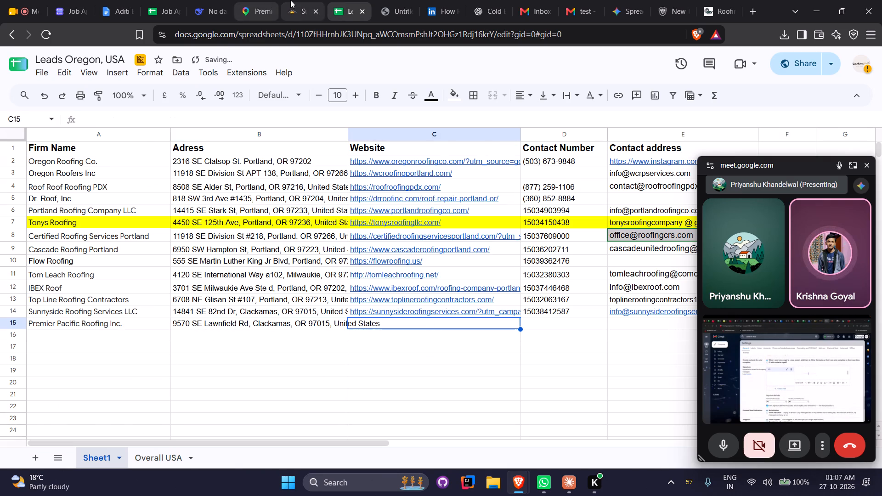
{"action": "left_click", "coordinate": [290, 0]}
{"action": "left_click", "coordinate": [264, 0]}
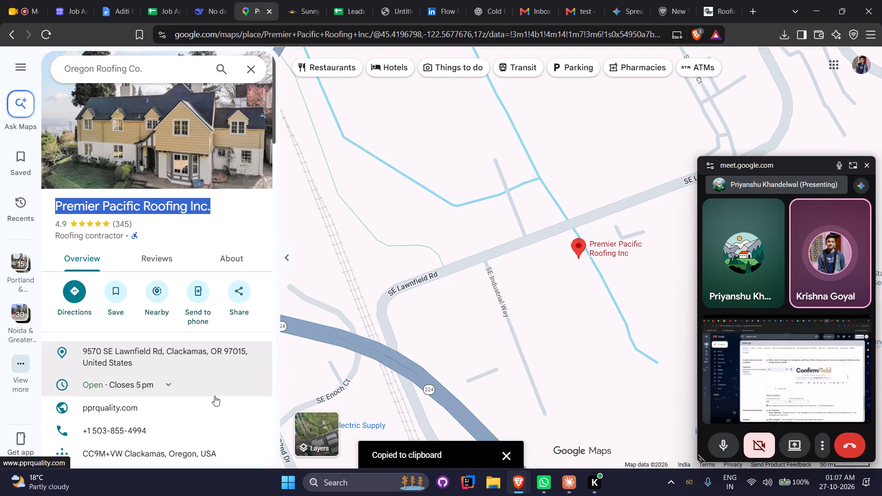
{"action": "scroll", "coordinate": [215, 396], "scroll_direction": "down", "scroll_amount": 2}
{"action": "left_click", "coordinate": [248, 330]}
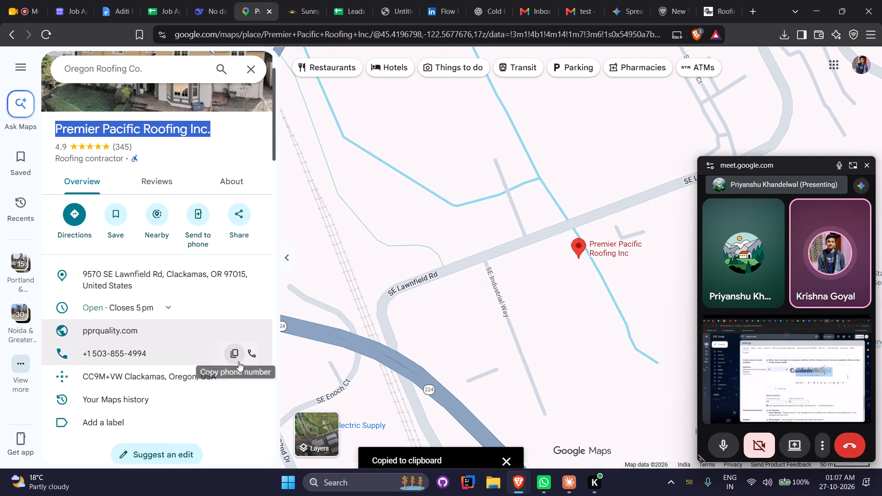
{"action": "left_click_drag", "start_coordinate": [346, 0], "coordinate": [297, 0]}
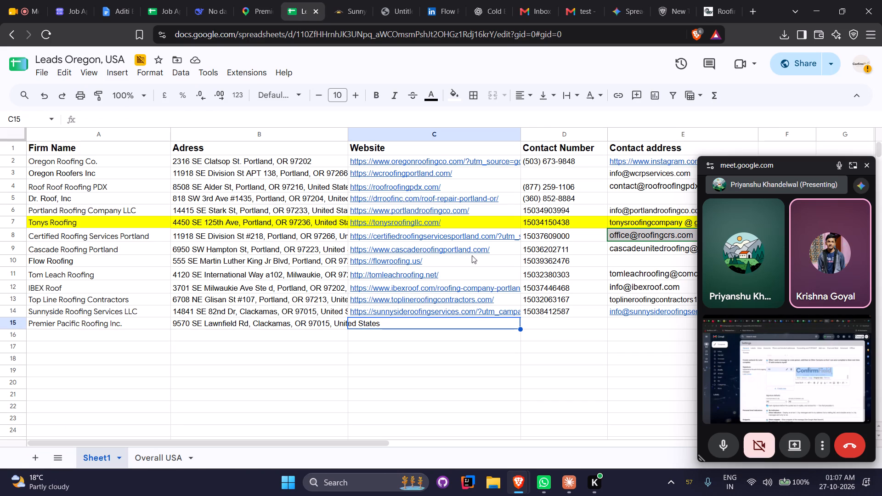
{"action": "key", "text": "ctrl+v"}
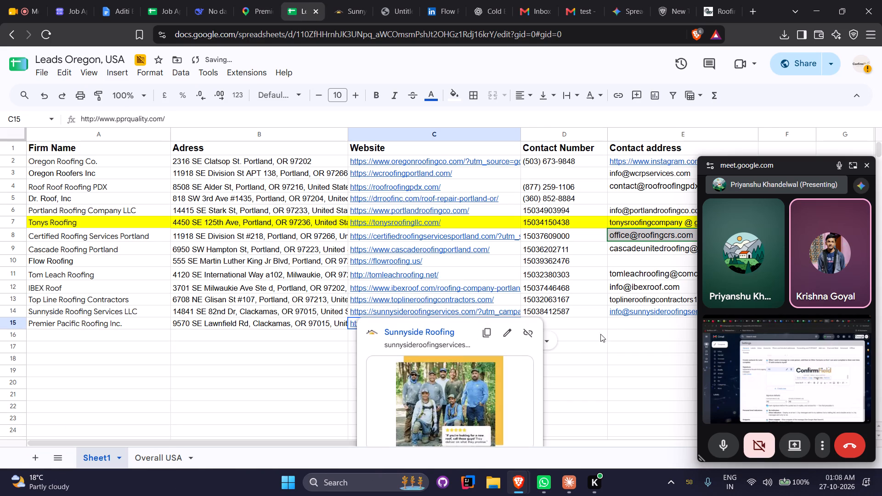
{"action": "left_click", "coordinate": [616, 327]}
{"action": "left_click", "coordinate": [542, 325]}
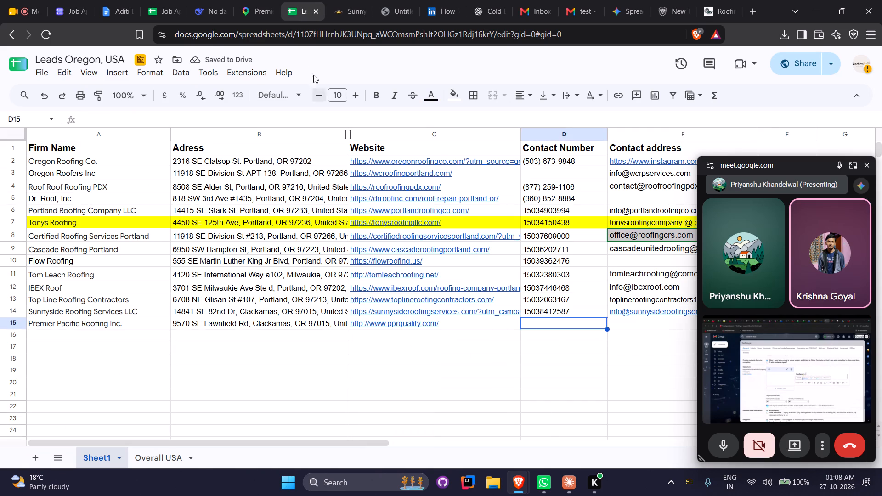
{"action": "left_click", "coordinate": [243, 0]}
{"action": "left_click", "coordinate": [234, 355]}
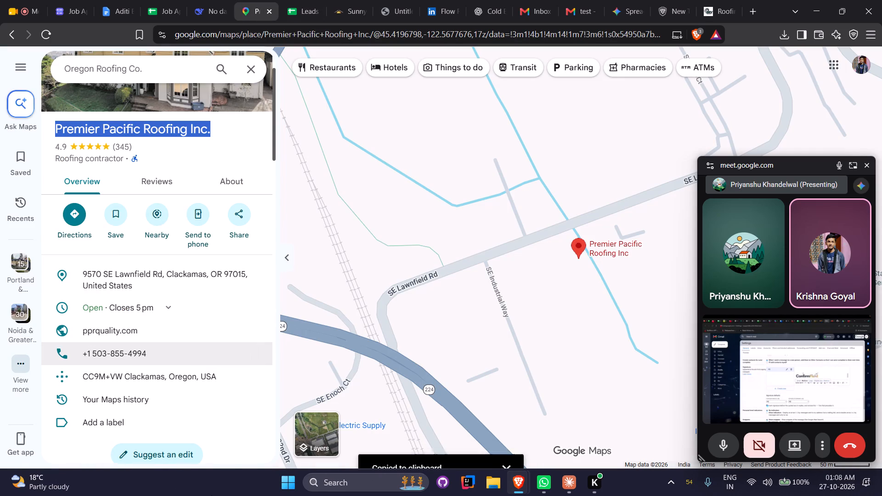
{"action": "left_click", "coordinate": [359, 0]}
{"action": "left_click", "coordinate": [306, 0]}
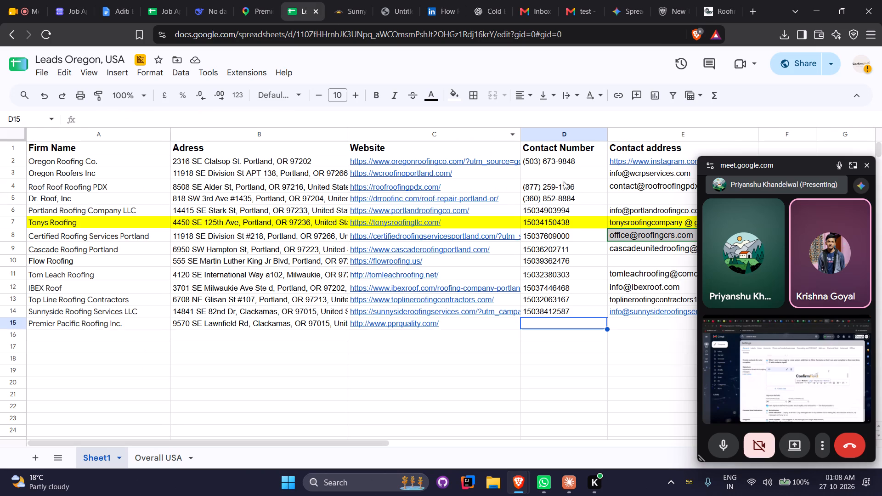
{"action": "key", "text": "ctrl+v"}
Select Contact address cell E15, return to the Premier Pacific Roofing listing and open its pprquality.com web result to find contact details.
{"action": "left_click", "coordinate": [679, 326]}
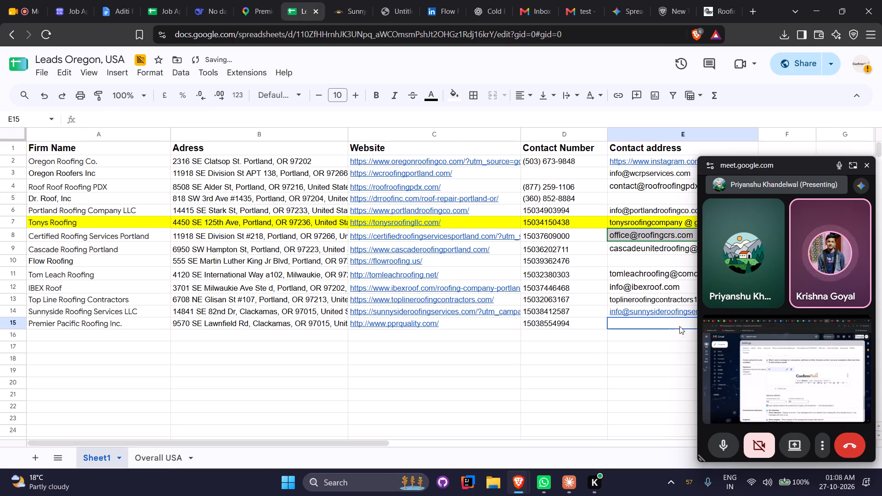
{"action": "left_click", "coordinate": [278, 0]}
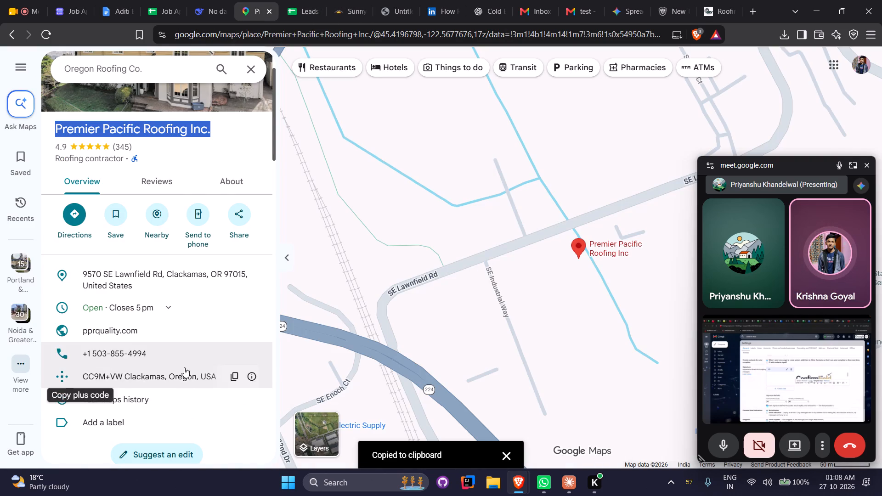
{"action": "scroll", "coordinate": [185, 361], "scroll_direction": "down", "scroll_amount": 2}
{"action": "scroll", "coordinate": [185, 361], "scroll_direction": "up", "scroll_amount": 3}
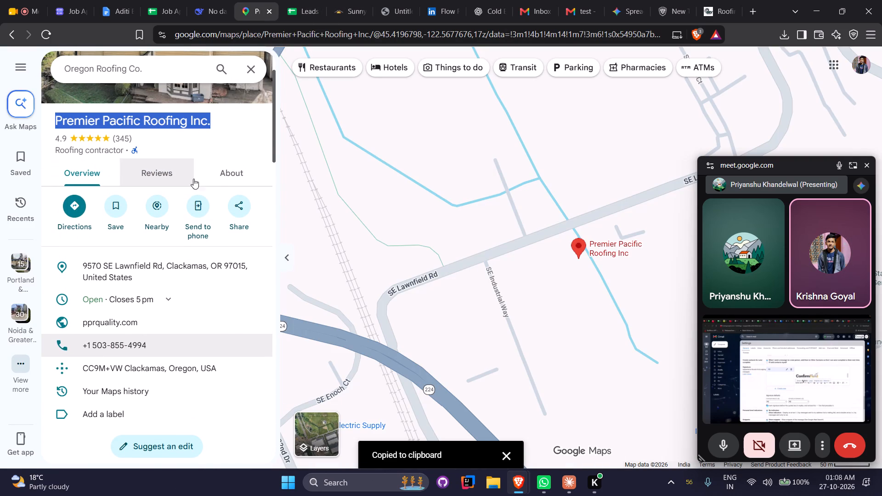
{"action": "scroll", "coordinate": [186, 304], "scroll_direction": "down", "scroll_amount": 10}
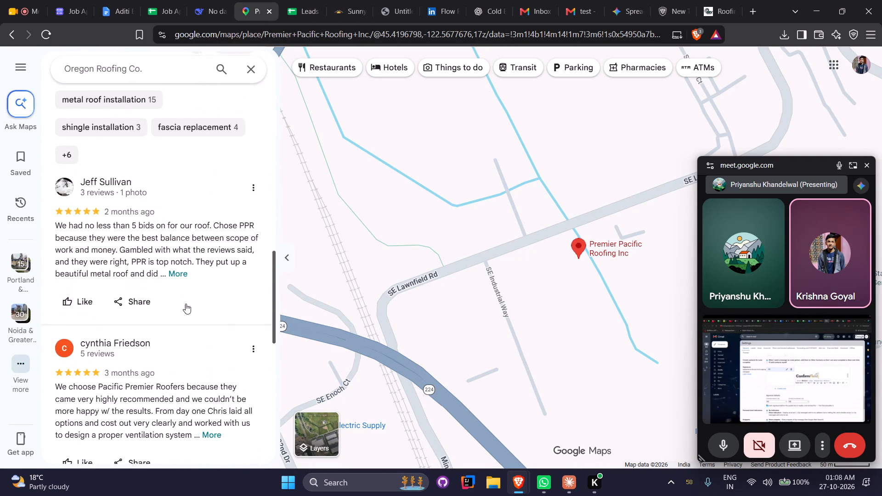
{"action": "scroll", "coordinate": [186, 304], "scroll_direction": "down", "scroll_amount": 6}
{"action": "left_click", "coordinate": [191, 271]}
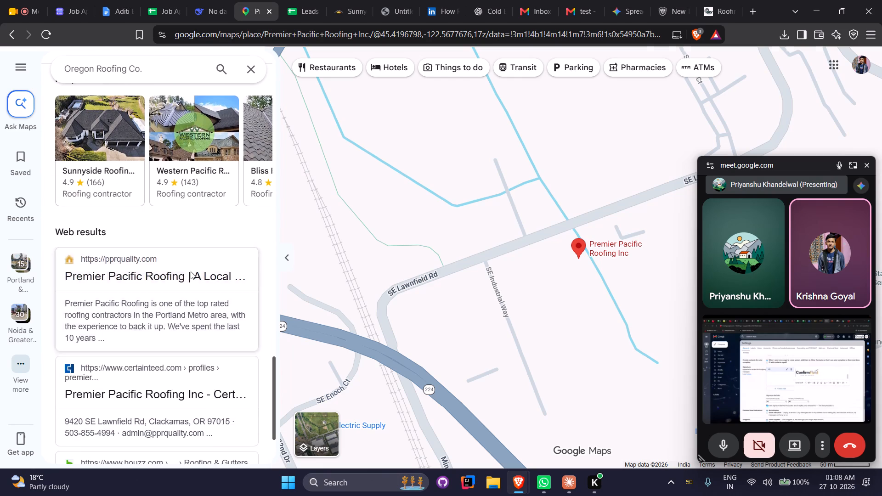
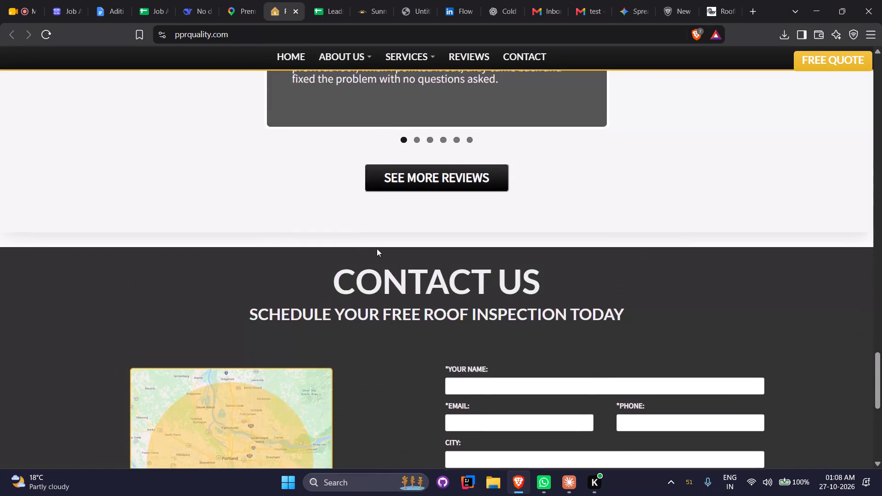
Look back through the pprquality.com home page for Premier Pacific Roofing's contact email address.
{"action": "scroll", "coordinate": [377, 248], "scroll_direction": "up", "scroll_amount": 5}
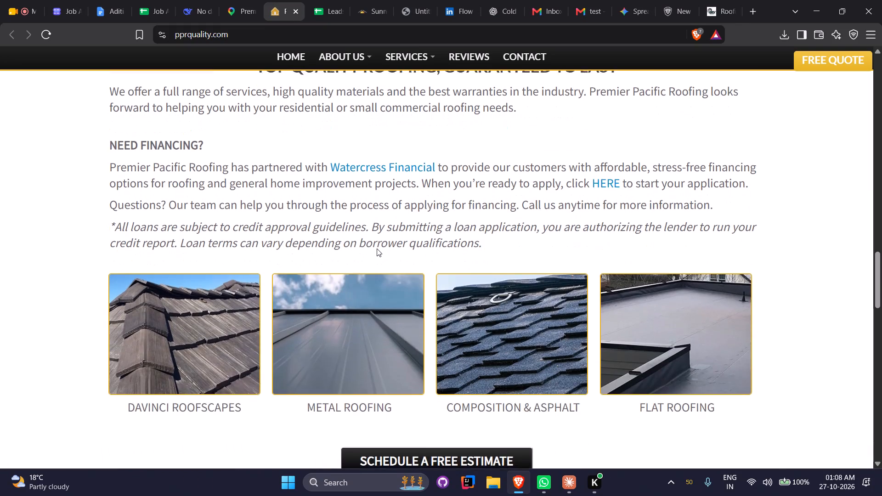
{"action": "scroll", "coordinate": [377, 248], "scroll_direction": "up", "scroll_amount": 14}
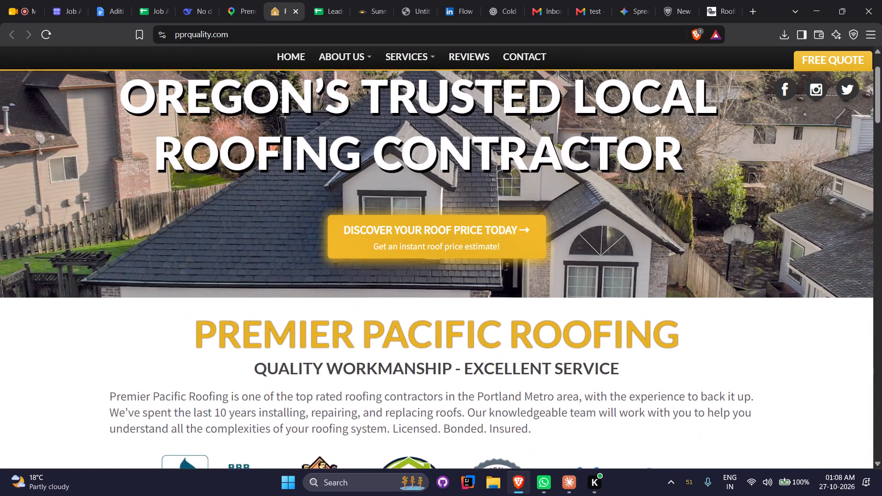
{"action": "scroll", "coordinate": [377, 248], "scroll_direction": "up", "scroll_amount": 1}
Open Premier Pacific Roofing's CertainTeed profile from the Google Maps web results and close the pprquality.com page.
{"action": "left_click", "coordinate": [240, 0]}
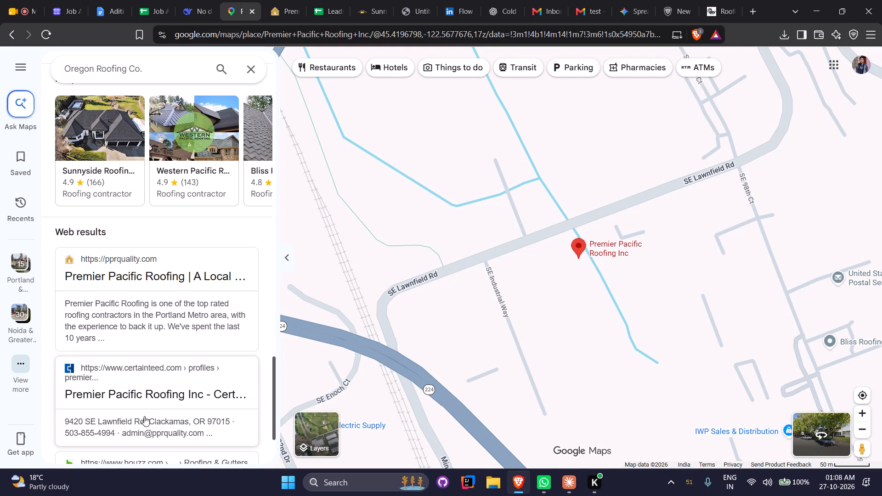
{"action": "left_click", "coordinate": [141, 405]}
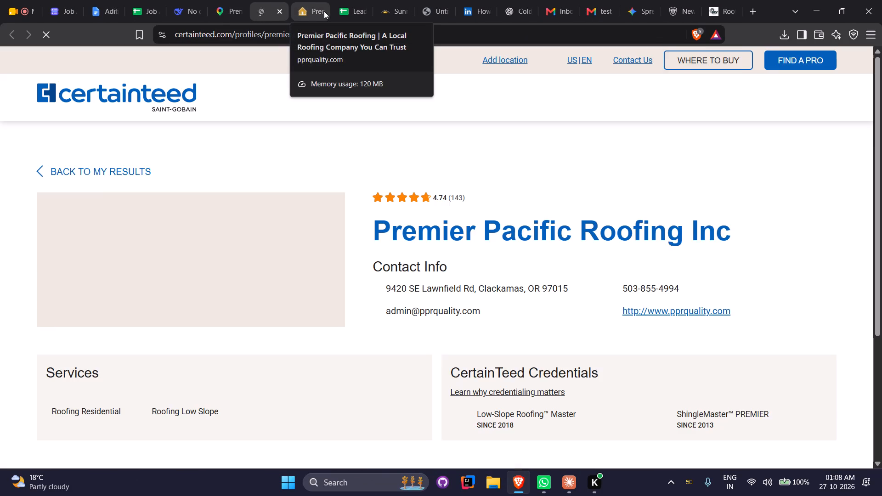
{"action": "left_click", "coordinate": [324, 11]}
{"action": "left_click", "coordinate": [324, 11]}
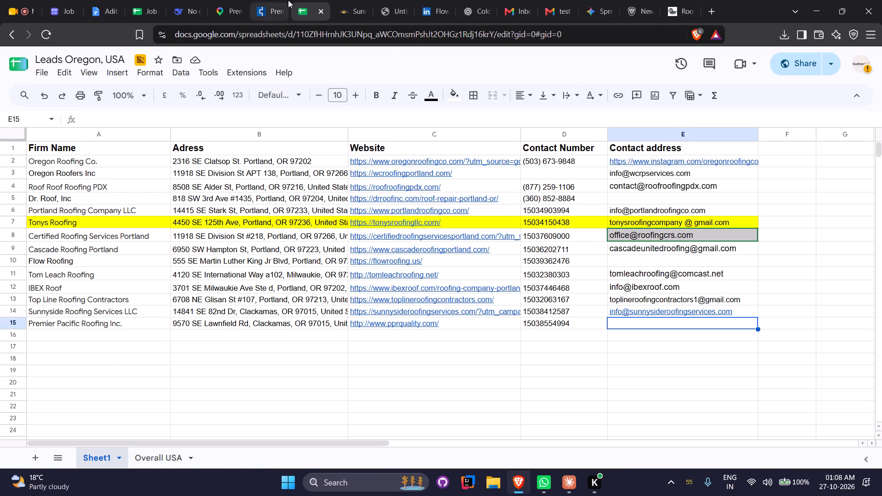
{"action": "left_click", "coordinate": [273, 0]}
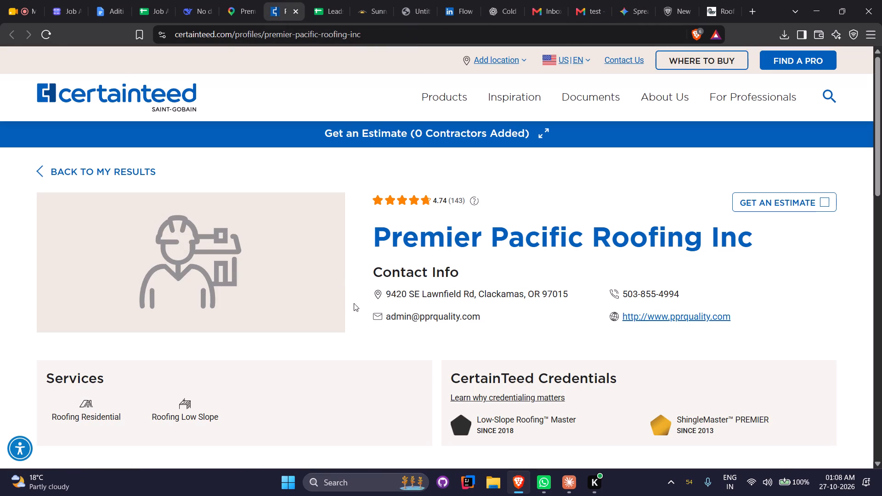
Copy the contact email from Premier Pacific Roofing's CertainTeed profile into Contact address cell E15 of the leads sheet.
{"action": "left_click_drag", "start_coordinate": [387, 315], "coordinate": [500, 298]}
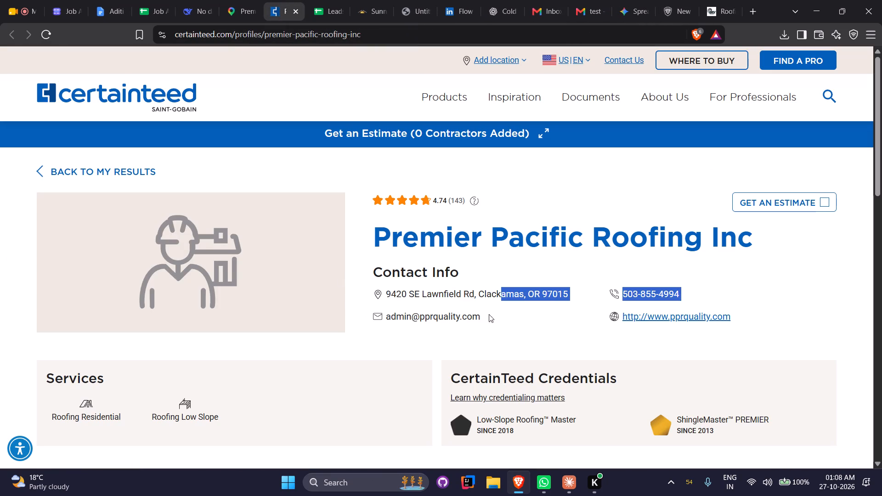
{"action": "left_click", "coordinate": [485, 319]}
{"action": "left_click_drag", "start_coordinate": [485, 319], "coordinate": [390, 321]}
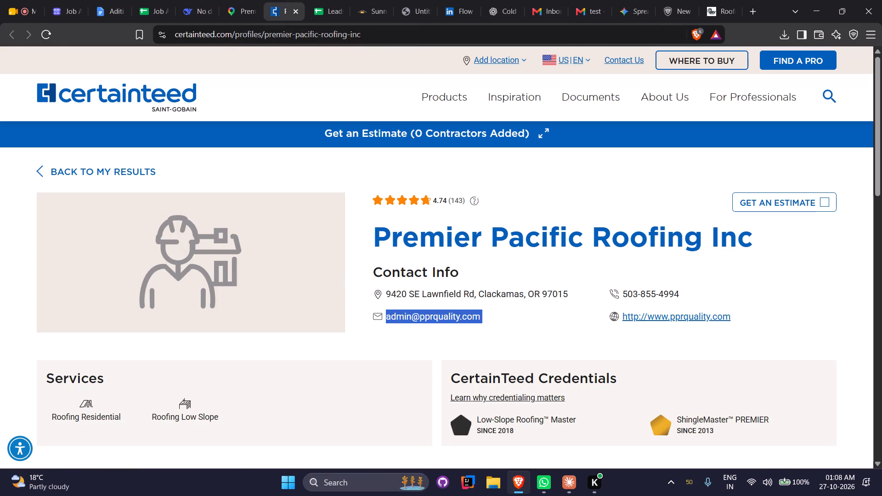
{"action": "left_click_drag", "start_coordinate": [390, 321], "coordinate": [390, 320]}
{"action": "key", "text": "ctrl+c"}
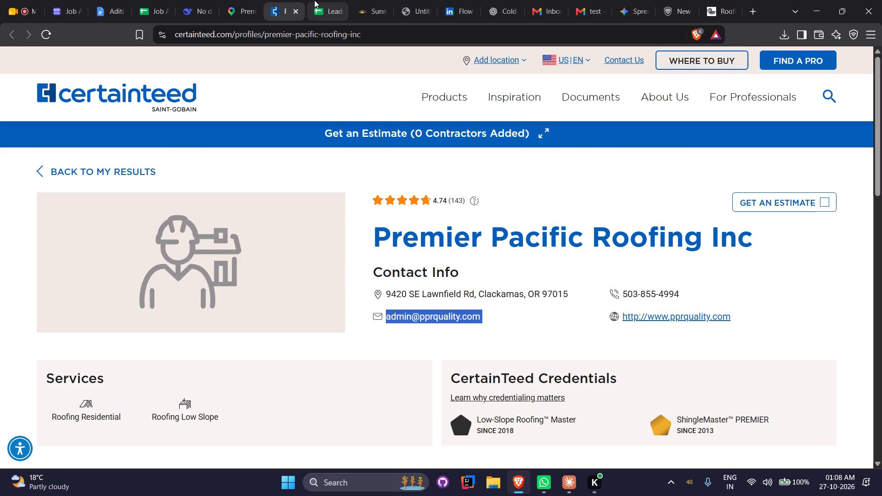
{"action": "left_click", "coordinate": [314, 0]}
{"action": "key", "text": "ctrl+v"}
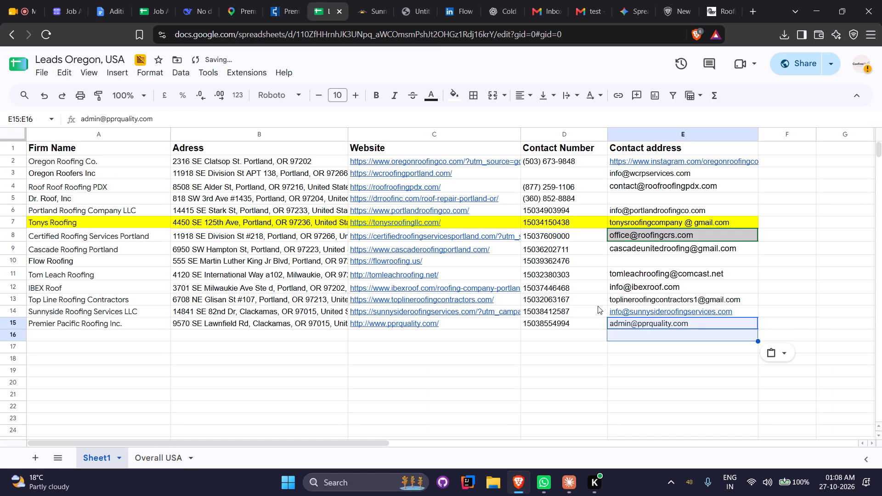
{"action": "left_click", "coordinate": [484, 361]}
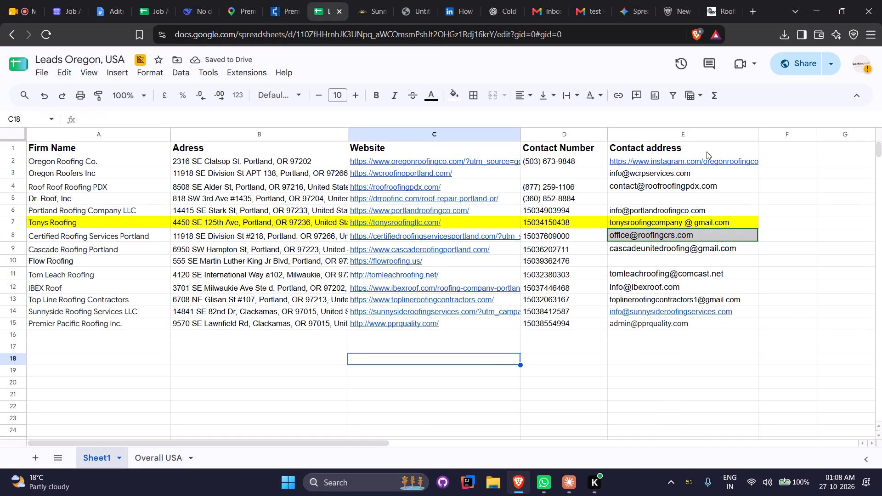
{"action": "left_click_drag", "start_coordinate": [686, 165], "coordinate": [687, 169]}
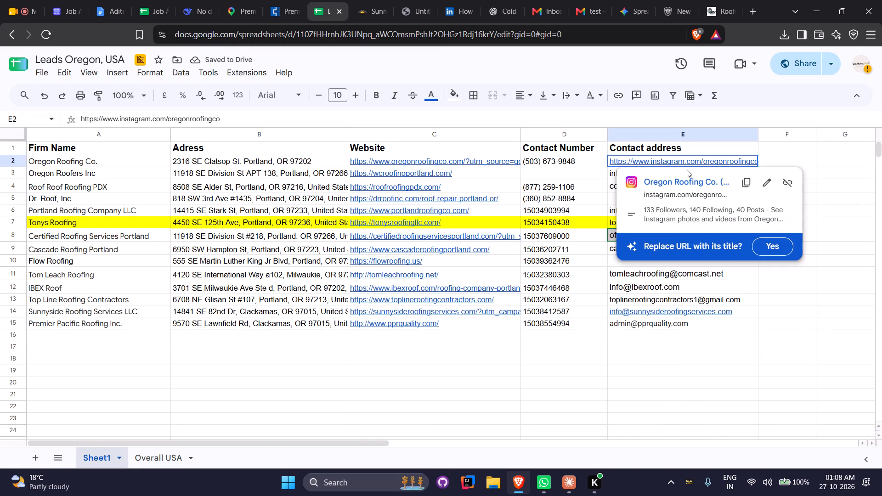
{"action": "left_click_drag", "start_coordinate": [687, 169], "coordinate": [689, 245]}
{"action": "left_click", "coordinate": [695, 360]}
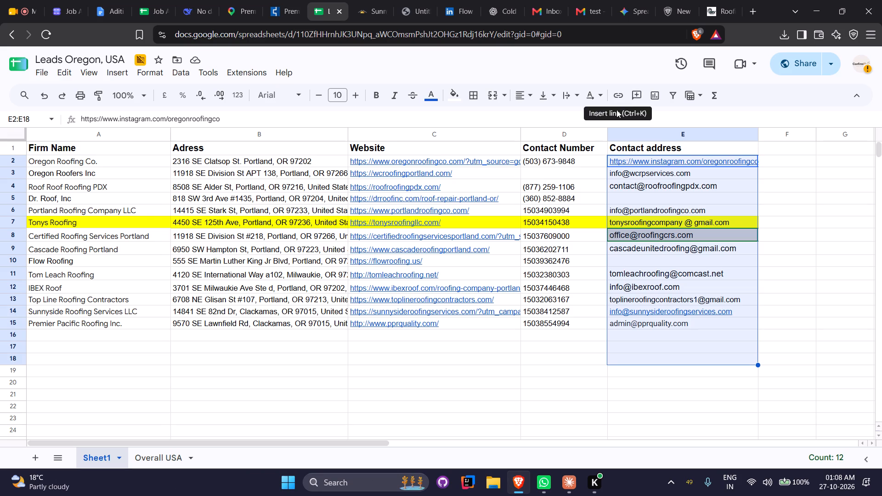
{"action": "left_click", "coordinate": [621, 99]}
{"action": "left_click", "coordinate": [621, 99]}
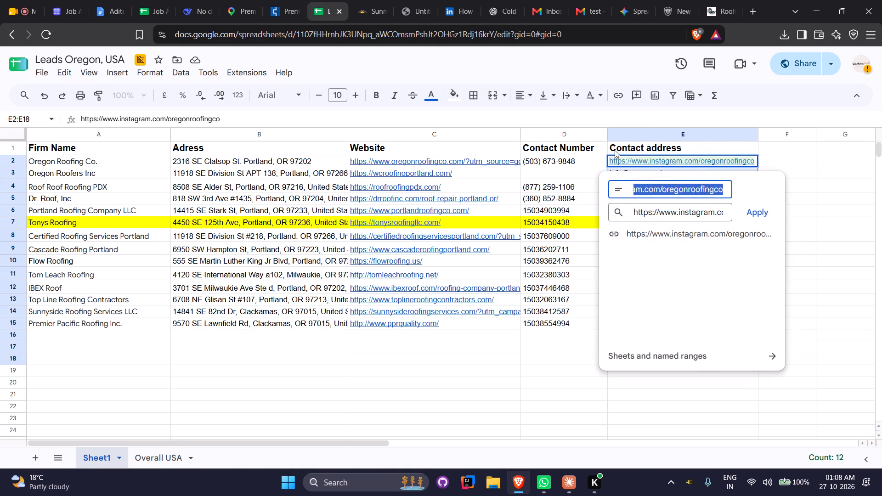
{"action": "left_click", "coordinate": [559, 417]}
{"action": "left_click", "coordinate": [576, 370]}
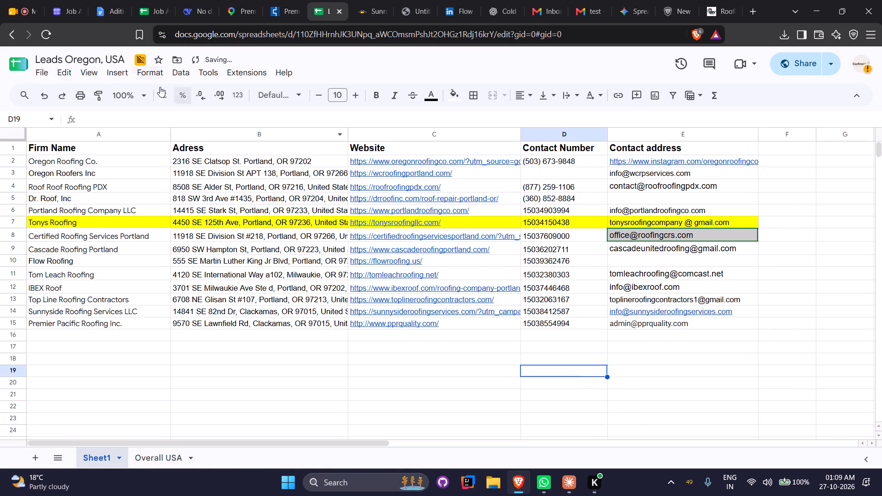
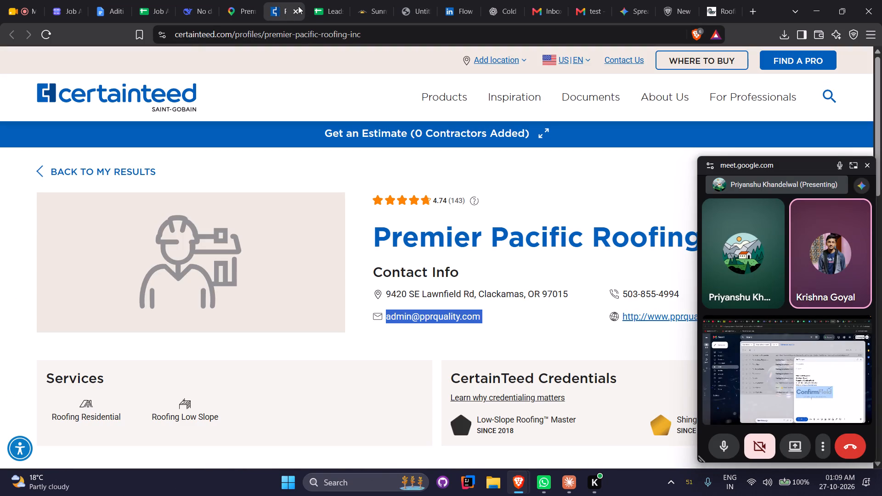
Close the CertainTeed profile and return to the Premier Pacific Roofing Inc listing on Google Maps to find another roofing contractor among its related searches.
{"action": "left_click", "coordinate": [296, 11]}
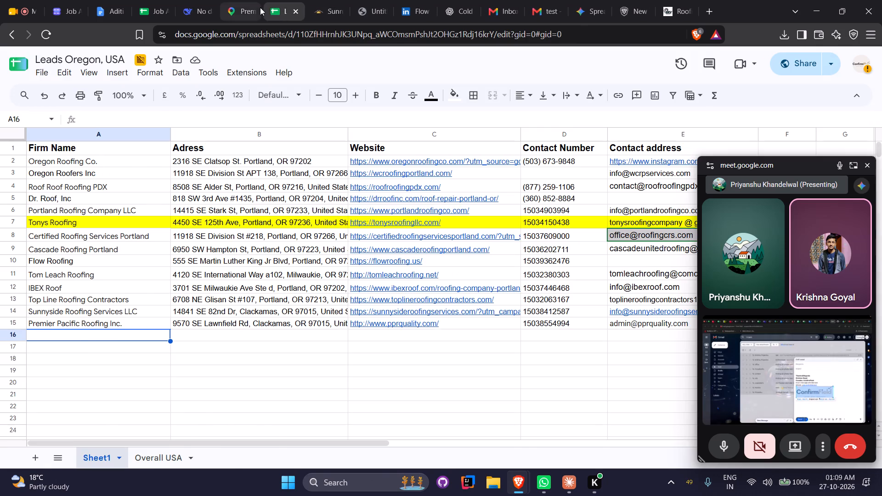
{"action": "left_click", "coordinate": [260, 7]}
{"action": "scroll", "coordinate": [206, 319], "scroll_direction": "down", "scroll_amount": 1}
{"action": "scroll", "coordinate": [206, 319], "scroll_direction": "up", "scroll_amount": 4}
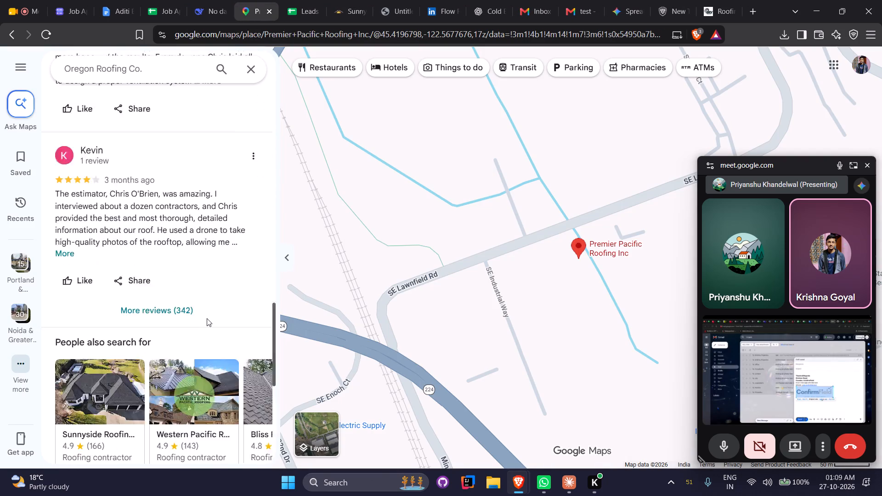
Browse the related firms on Premier Pacific Roofing's Google Maps listing and open the Western Pacific Roofing listing.
{"action": "scroll", "coordinate": [207, 318], "scroll_direction": "up", "scroll_amount": 3}
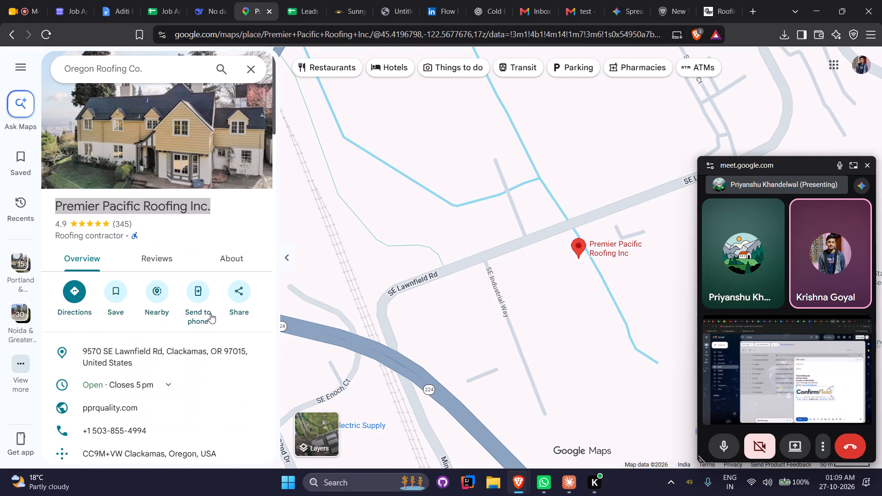
{"action": "scroll", "coordinate": [210, 313], "scroll_direction": "down", "scroll_amount": 4}
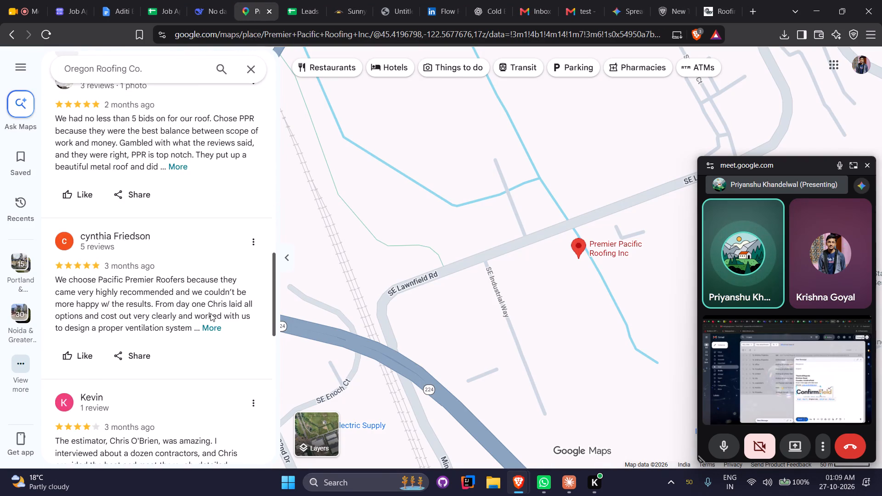
{"action": "scroll", "coordinate": [210, 313], "scroll_direction": "down", "scroll_amount": 1}
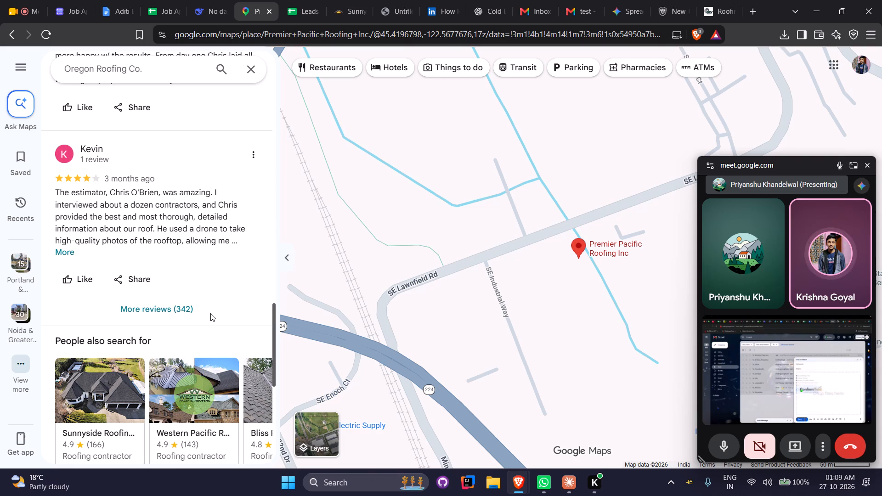
{"action": "scroll", "coordinate": [207, 253], "scroll_direction": "down", "scroll_amount": 2}
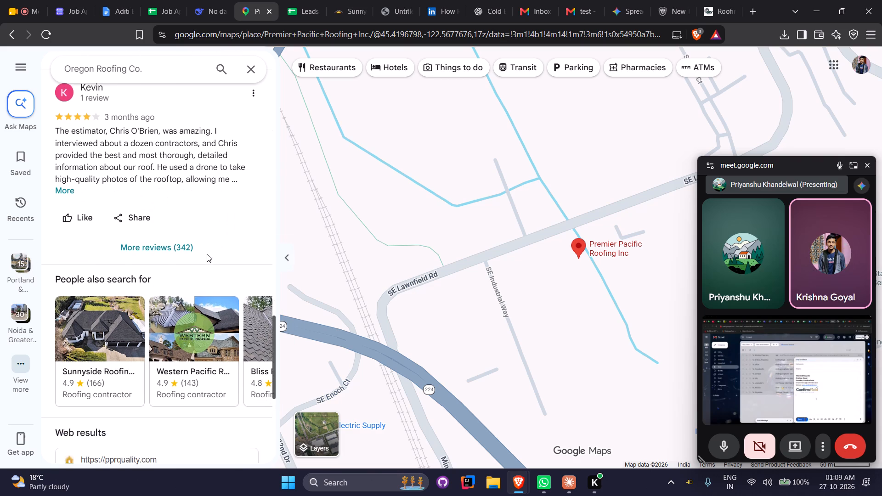
{"action": "scroll", "coordinate": [207, 254], "scroll_direction": "down", "scroll_amount": 2}
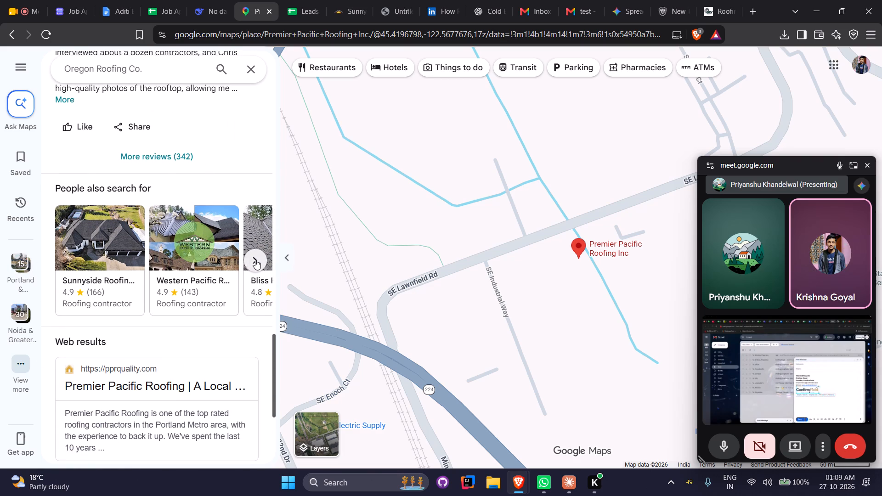
{"action": "left_click", "coordinate": [255, 259]}
{"action": "left_click", "coordinate": [255, 259]}
{"action": "left_click", "coordinate": [255, 259]}
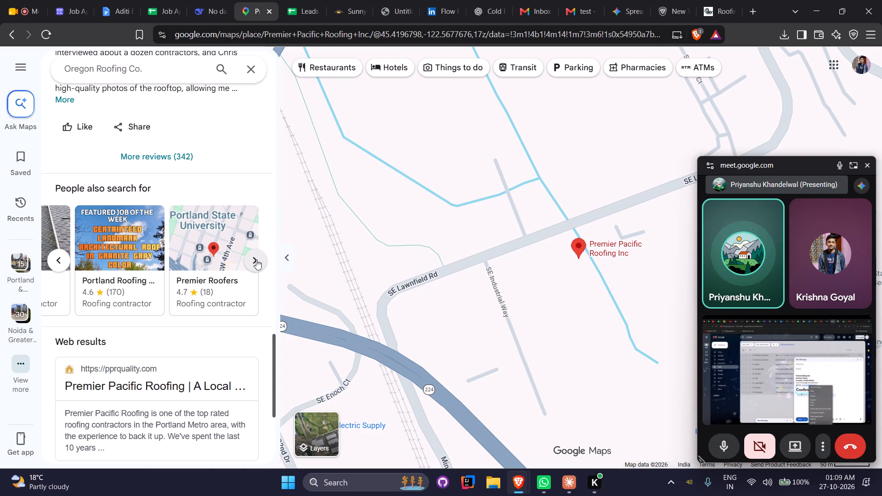
{"action": "triple_click", "coordinate": [53, 261]}
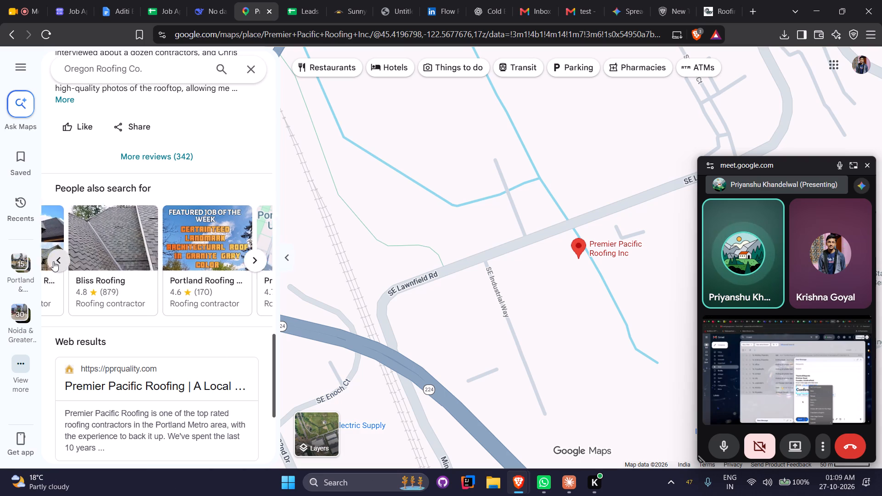
{"action": "left_click", "coordinate": [194, 264]}
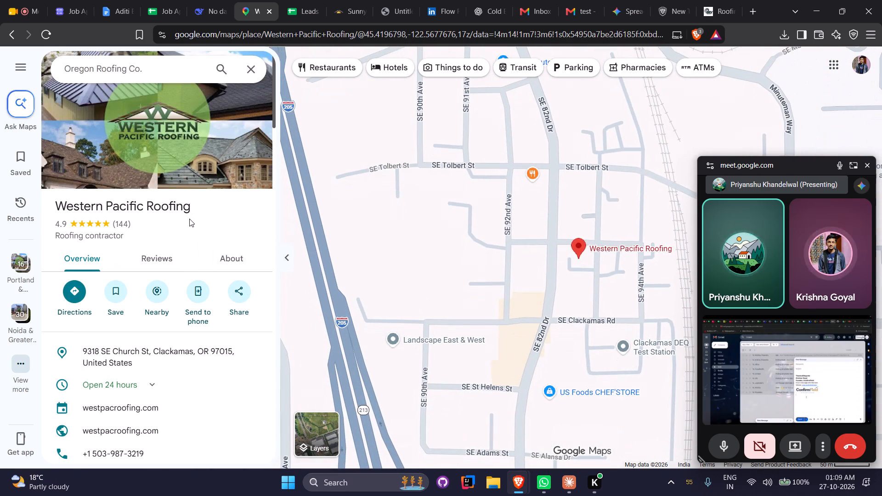
Copy the firm name Western Pacific Roofing from its Google Maps listing into Firm Name cell A16 of the leads sheet.
{"action": "scroll", "coordinate": [189, 219], "scroll_direction": "down", "scroll_amount": 3}
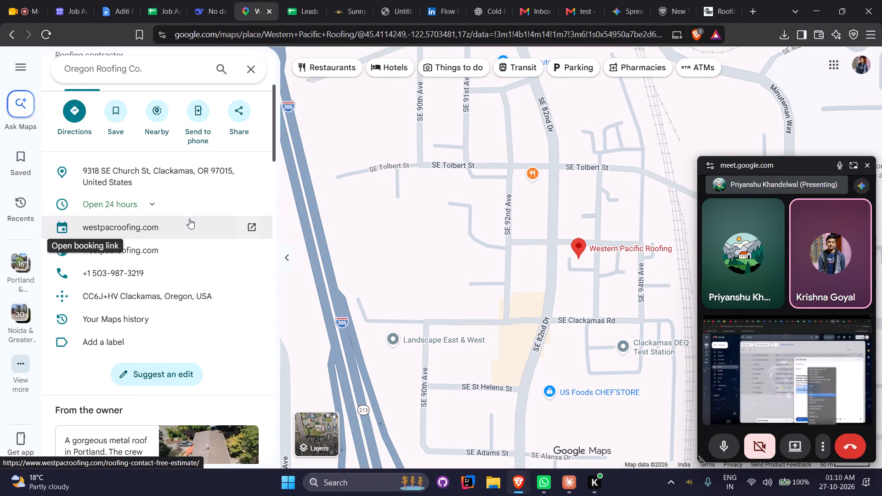
{"action": "scroll", "coordinate": [189, 219], "scroll_direction": "up", "scroll_amount": 8}
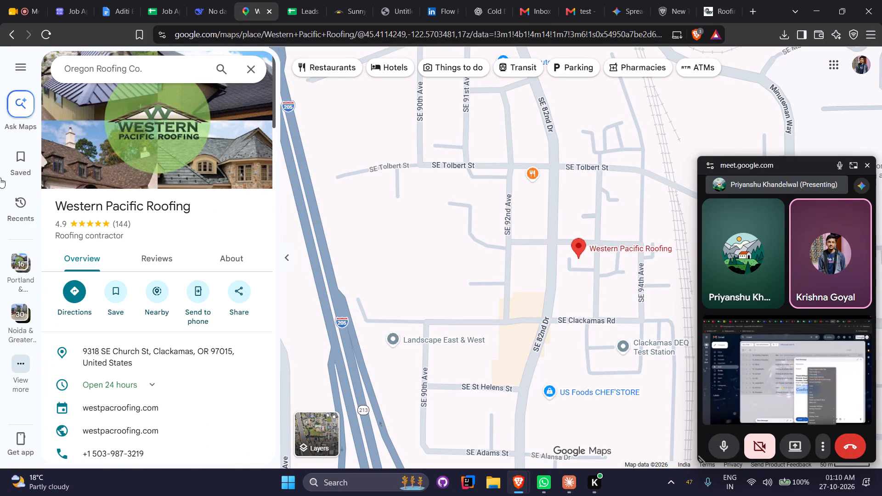
{"action": "left_click_drag", "start_coordinate": [59, 201], "coordinate": [204, 204]}
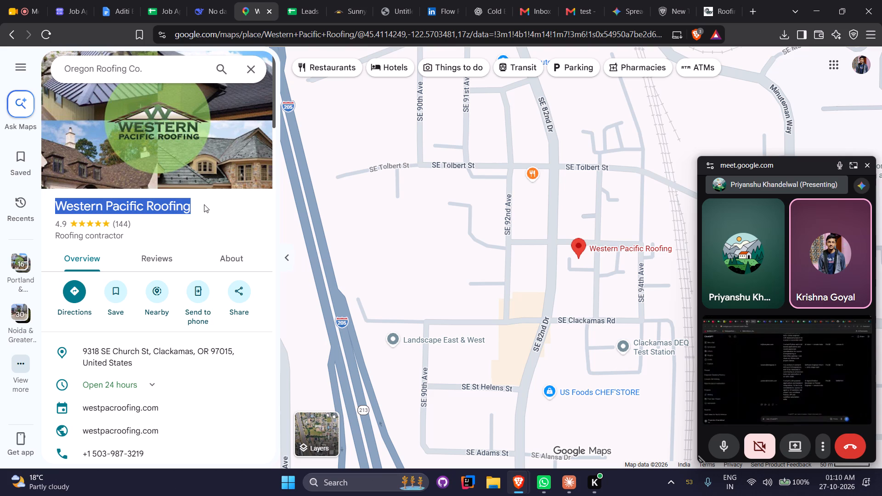
{"action": "key", "text": "ctrl+c"}
{"action": "left_click", "coordinate": [271, 0]}
{"action": "left_click", "coordinate": [292, 0]}
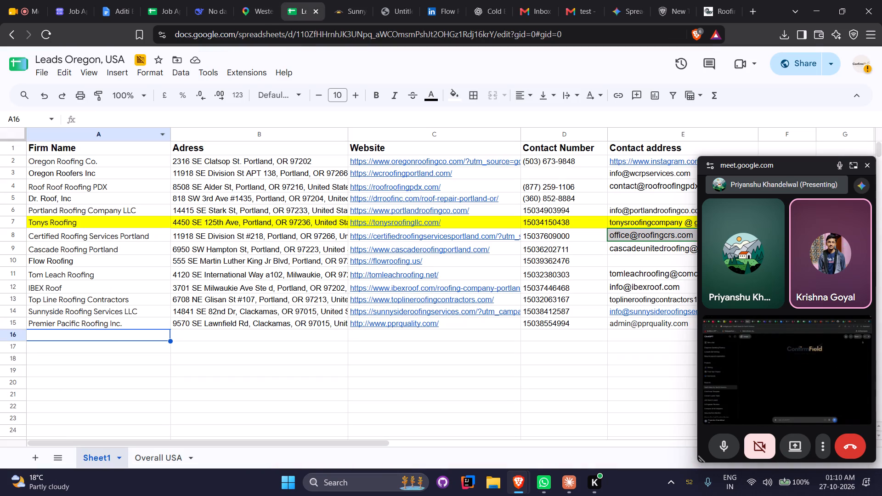
{"action": "key", "text": "ctrl+v"}
Copy Western Pacific Roofing's street address from its Google Maps listing into Adress cell B16 of the leads sheet.
{"action": "left_click", "coordinate": [248, 333]}
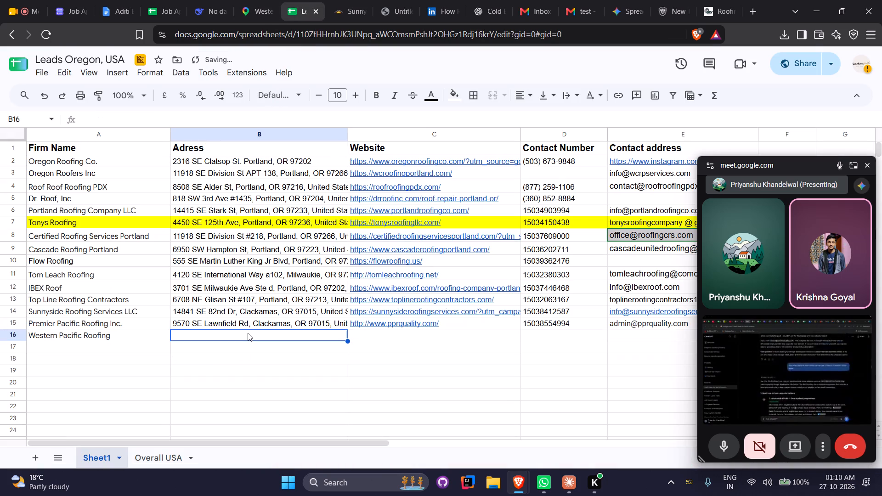
{"action": "left_click", "coordinate": [244, 0]}
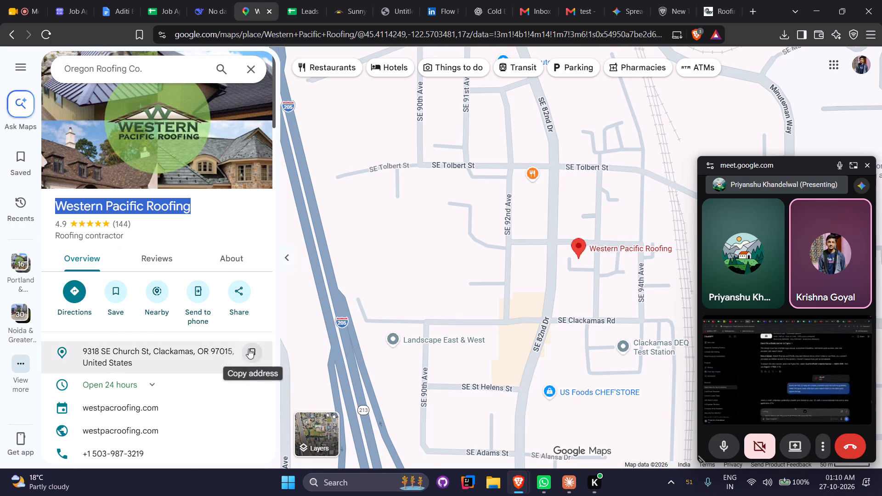
{"action": "left_click", "coordinate": [249, 347]}
{"action": "left_click", "coordinate": [301, 0]}
{"action": "key", "text": "ctrl+v"}
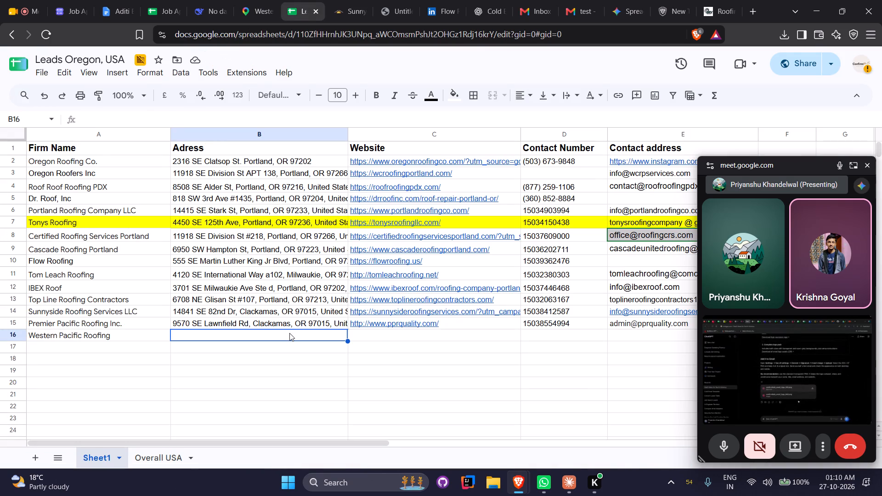
{"action": "left_click", "coordinate": [397, 335]}
{"action": "left_click", "coordinate": [260, 0]}
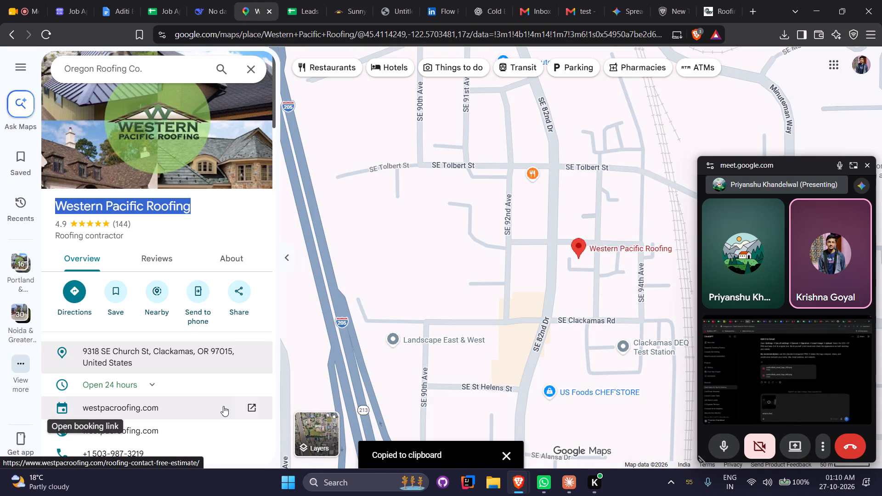
{"action": "right_click", "coordinate": [136, 409]}
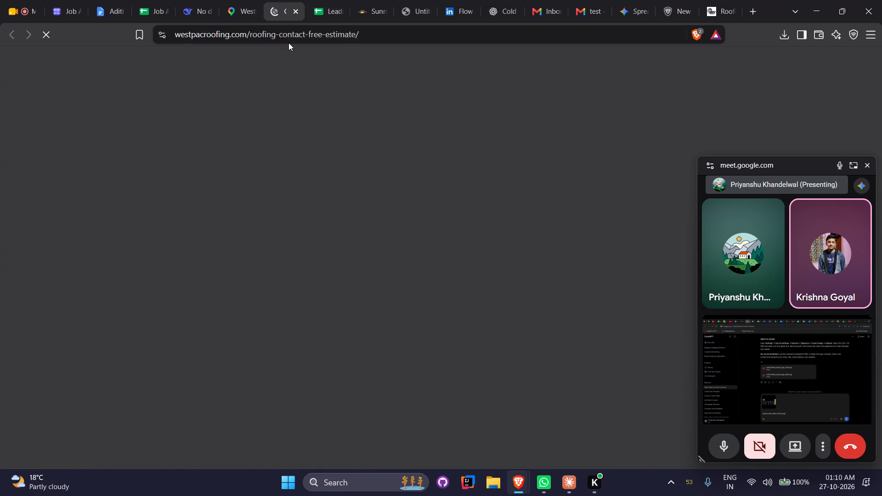
{"action": "double_click", "coordinate": [291, 36]}
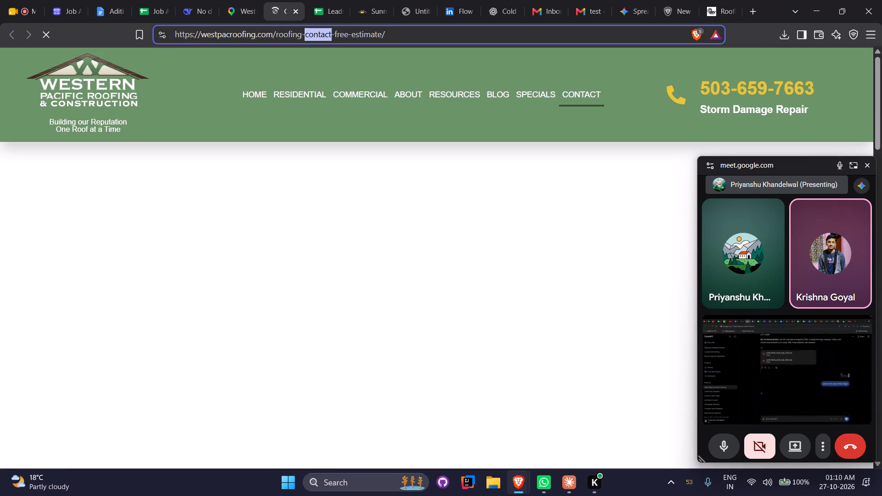
{"action": "key", "text": "ctrl+a"}
{"action": "key", "text": "ctrl+c"}
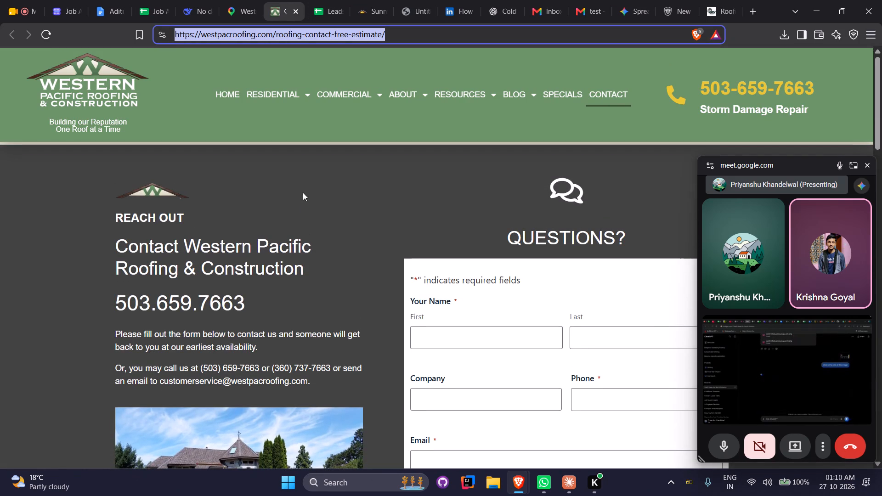
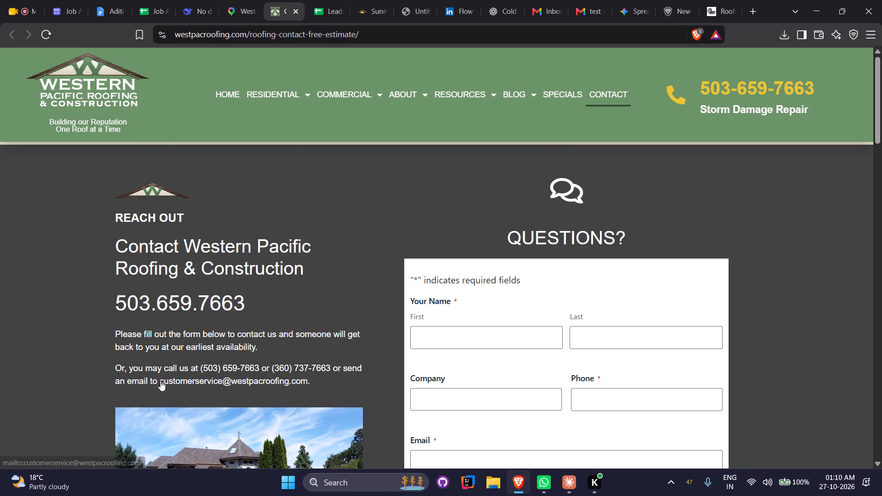
{"action": "left_click", "coordinate": [294, 8]}
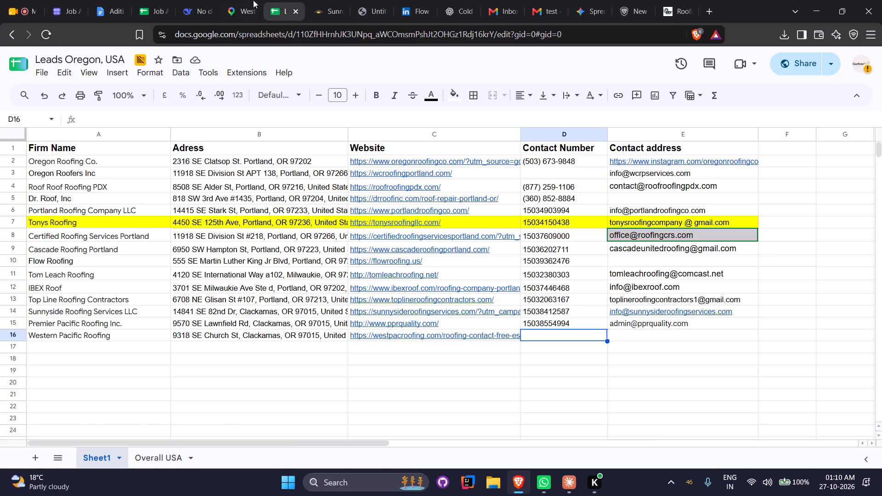
{"action": "left_click", "coordinate": [238, 0]}
{"action": "scroll", "coordinate": [209, 402], "scroll_direction": "down", "scroll_amount": 2}
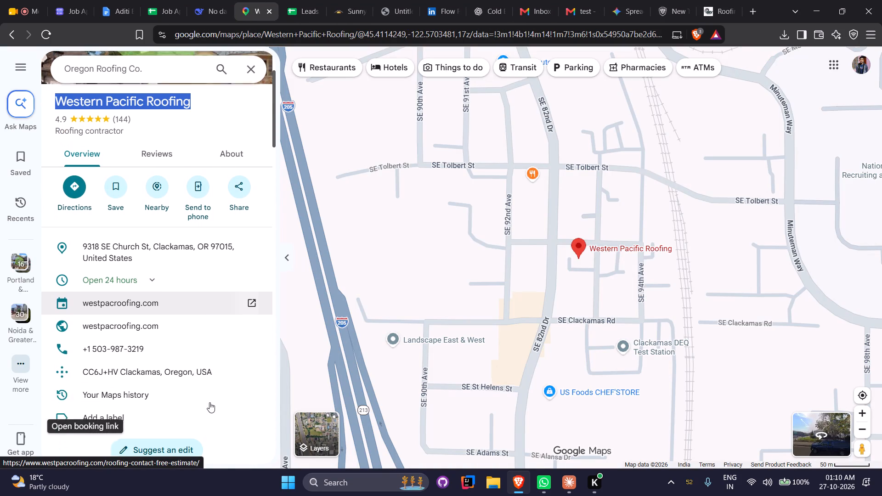
{"action": "scroll", "coordinate": [209, 402], "scroll_direction": "down", "scroll_amount": 1}
{"action": "left_click", "coordinate": [293, 0]}
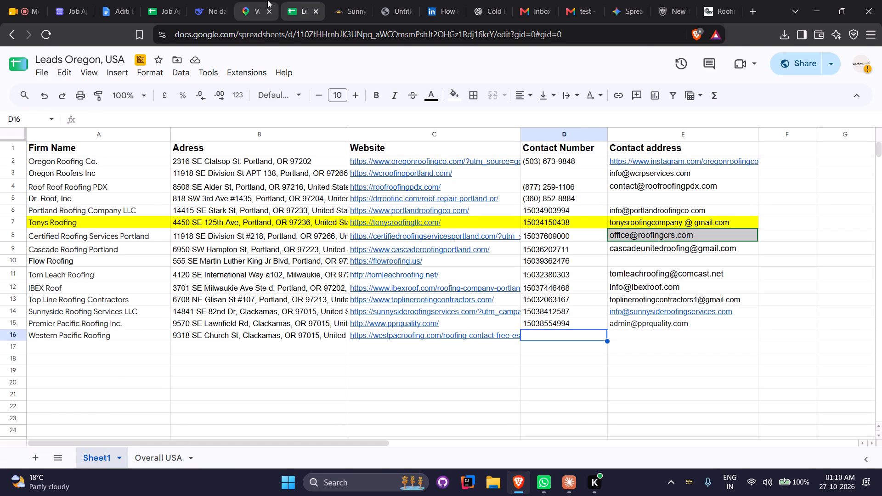
{"action": "left_click", "coordinate": [267, 0]}
{"action": "left_click", "coordinate": [230, 347]}
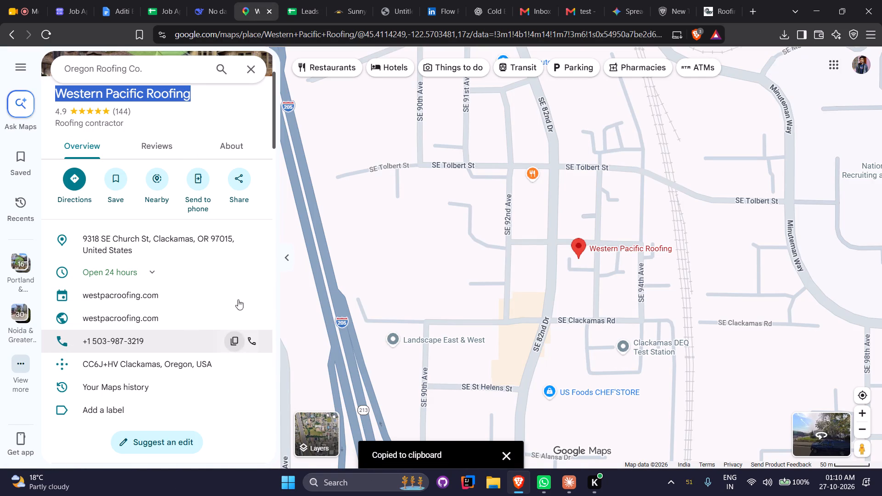
{"action": "left_click", "coordinate": [296, 0]}
{"action": "key", "text": "ctrl+v"}
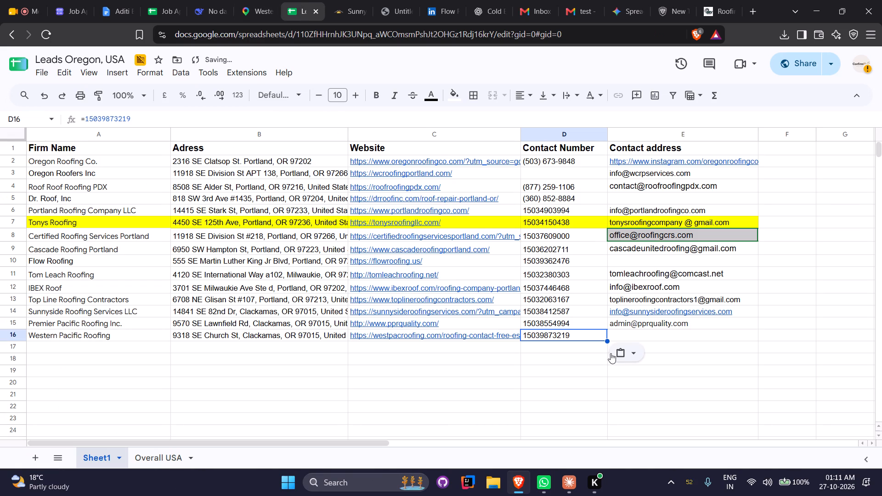
Select Contact address cell E16, check the westpacroofing.com web result from the firm's Google Maps listing, and close that site.
{"action": "left_click", "coordinate": [643, 337]}
{"action": "left_click", "coordinate": [251, 0]}
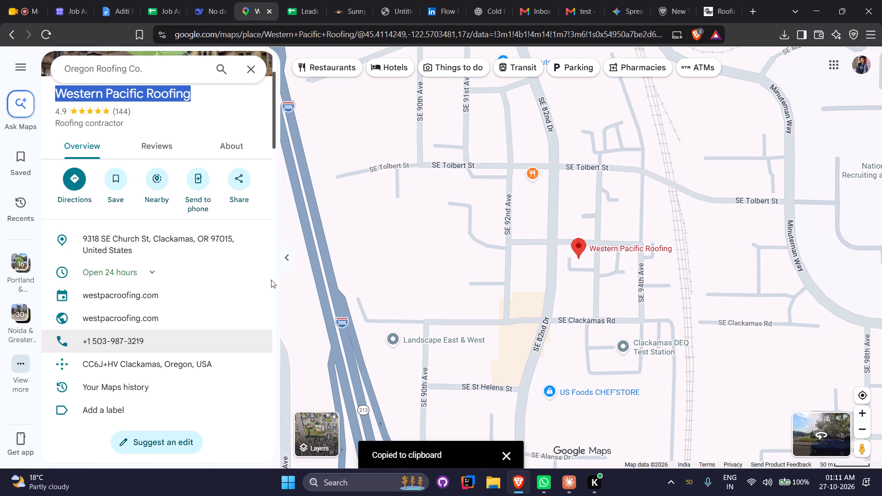
{"action": "scroll", "coordinate": [224, 298], "scroll_direction": "down", "scroll_amount": 15}
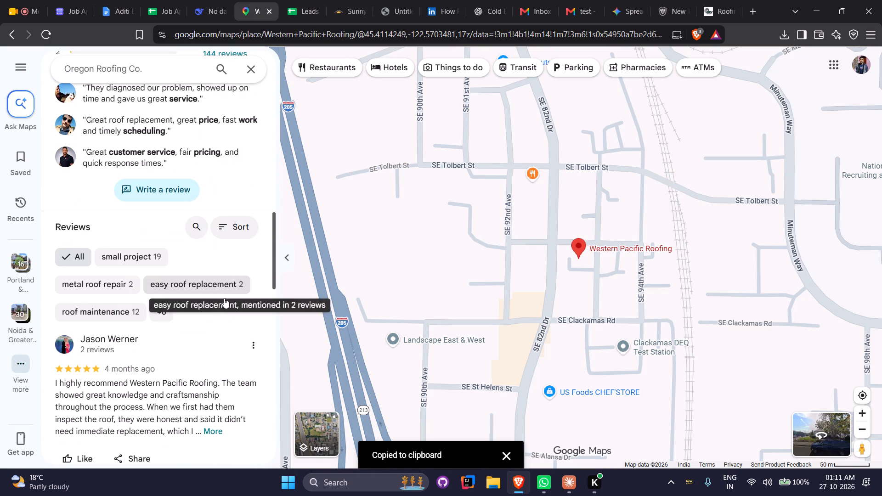
{"action": "scroll", "coordinate": [224, 298], "scroll_direction": "down", "scroll_amount": 4}
{"action": "scroll", "coordinate": [171, 386], "scroll_direction": "down", "scroll_amount": 8}
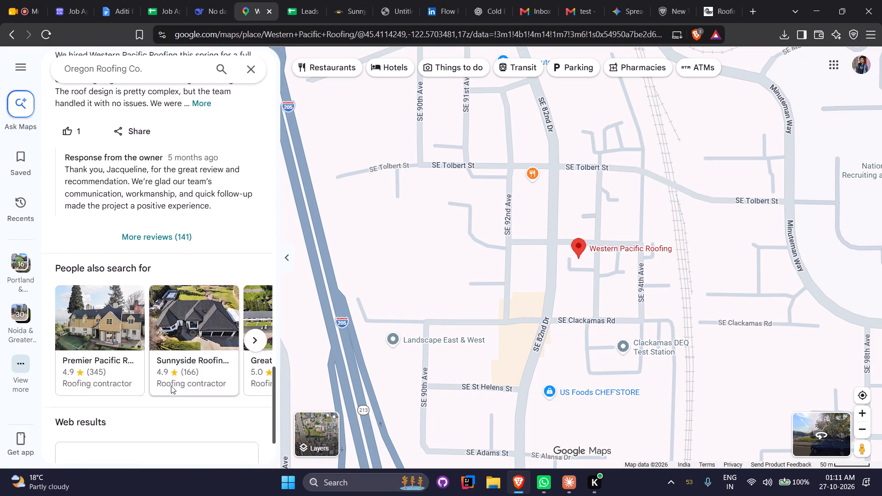
{"action": "scroll", "coordinate": [171, 386], "scroll_direction": "down", "scroll_amount": 4}
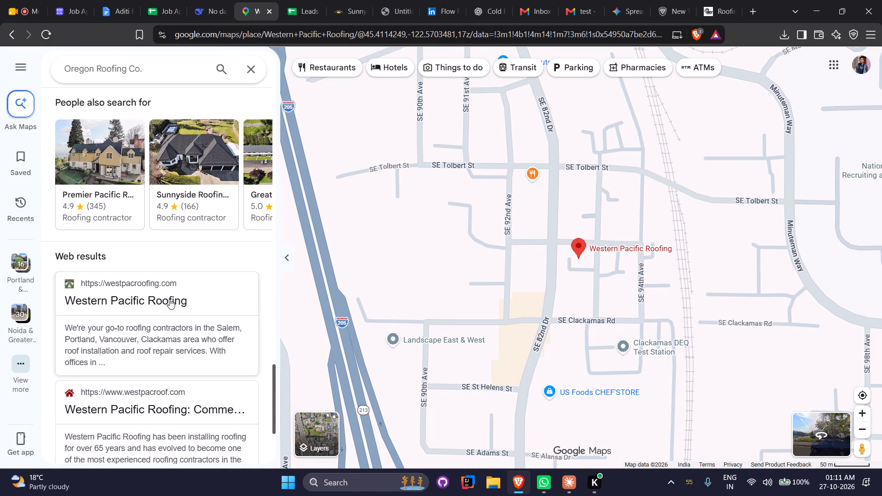
{"action": "left_click", "coordinate": [170, 299]}
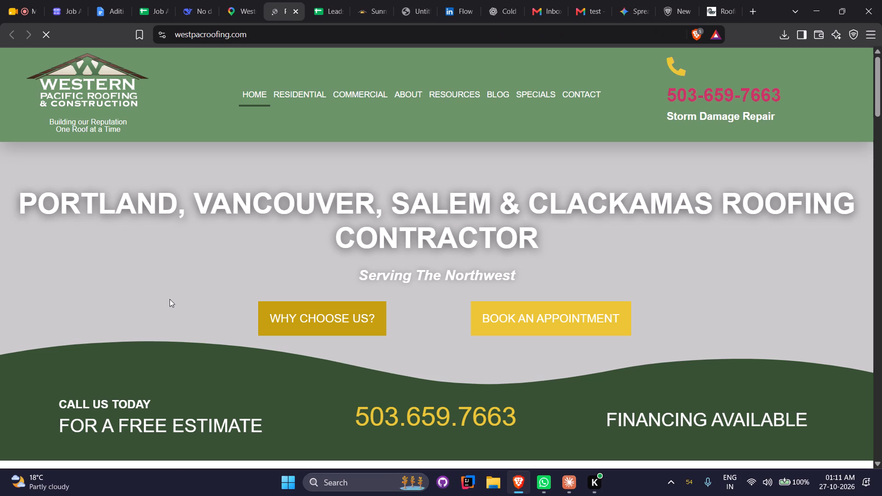
{"action": "key", "text": "ctrl+w"}
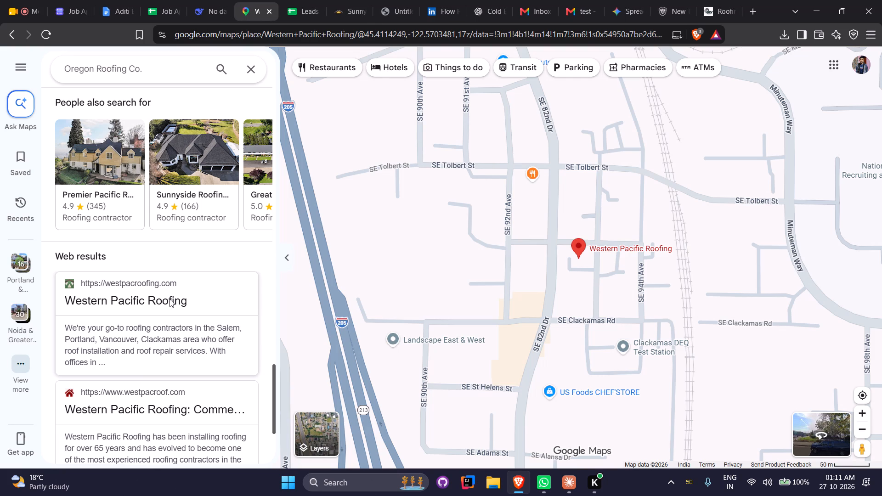
Open the westpacroof.com web result from the Google Maps listing and look through its homepage down to the footer for contact details.
{"action": "left_click", "coordinate": [153, 395]}
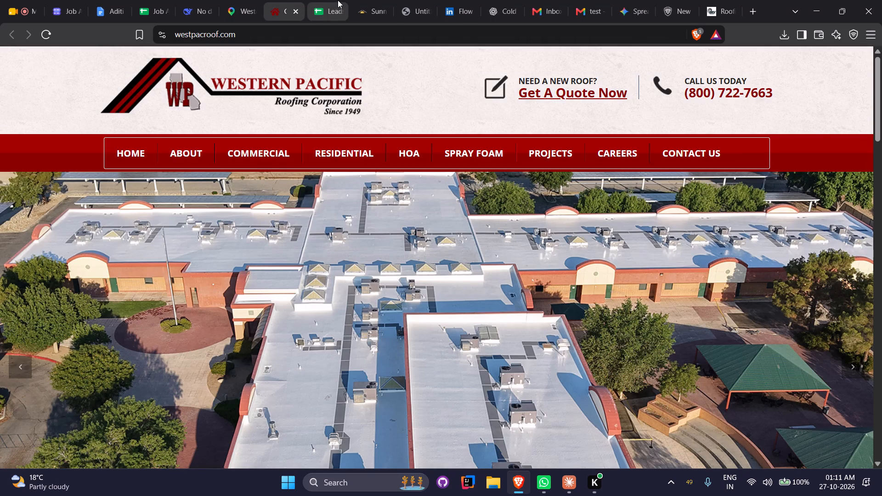
{"action": "left_click", "coordinate": [338, 0]}
{"action": "left_click", "coordinate": [281, 0]}
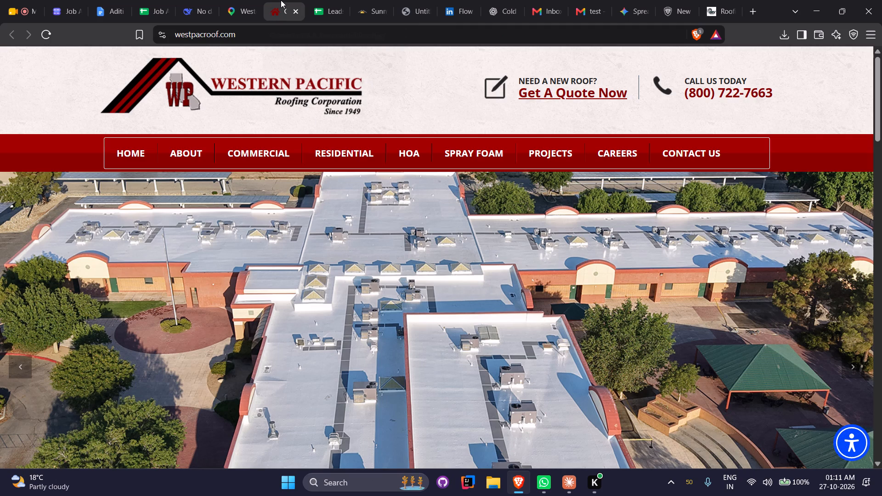
{"action": "scroll", "coordinate": [505, 256], "scroll_direction": "down", "scroll_amount": 8}
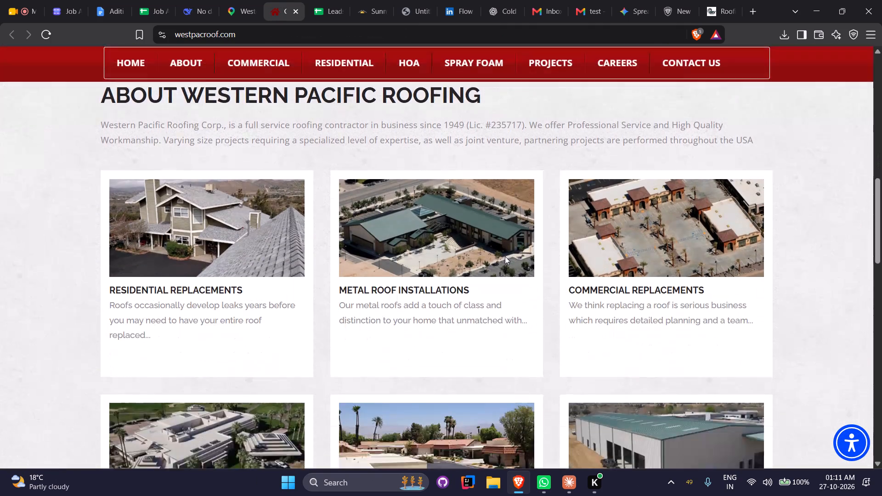
{"action": "scroll", "coordinate": [505, 256], "scroll_direction": "down", "scroll_amount": 10}
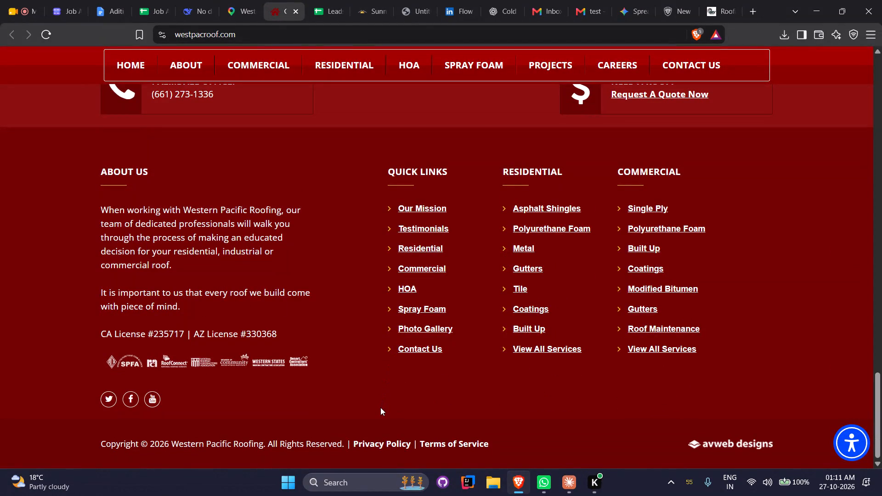
{"action": "scroll", "coordinate": [380, 407], "scroll_direction": "up", "scroll_amount": 3}
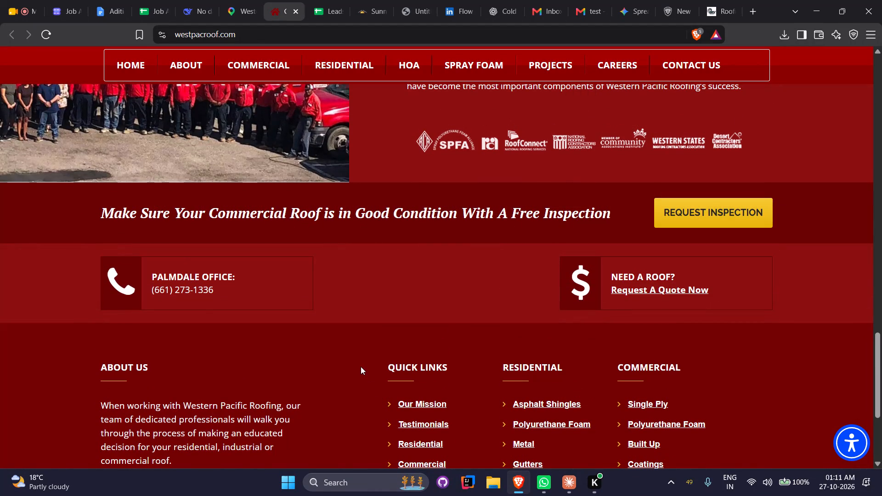
Finish looking through the westpacroof.com homepage and footer for contact details, and close the site.
{"action": "scroll", "coordinate": [361, 366], "scroll_direction": "down", "scroll_amount": 3}
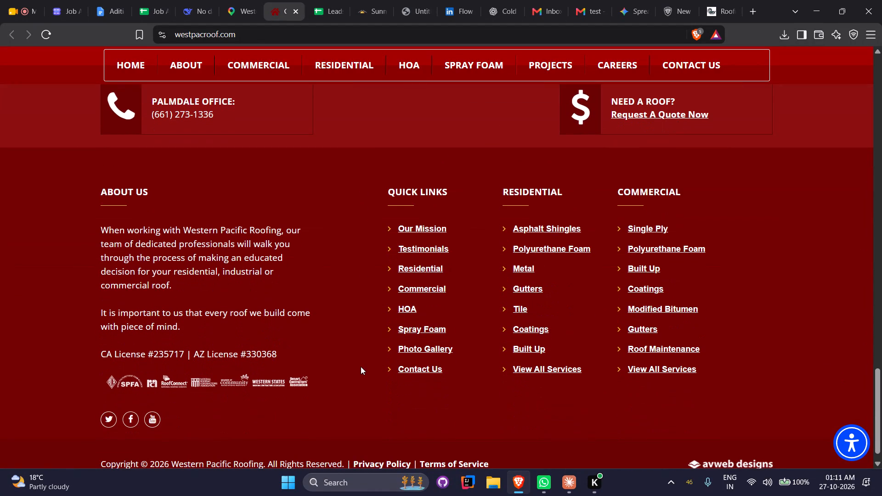
{"action": "scroll", "coordinate": [361, 366], "scroll_direction": "down", "scroll_amount": 1}
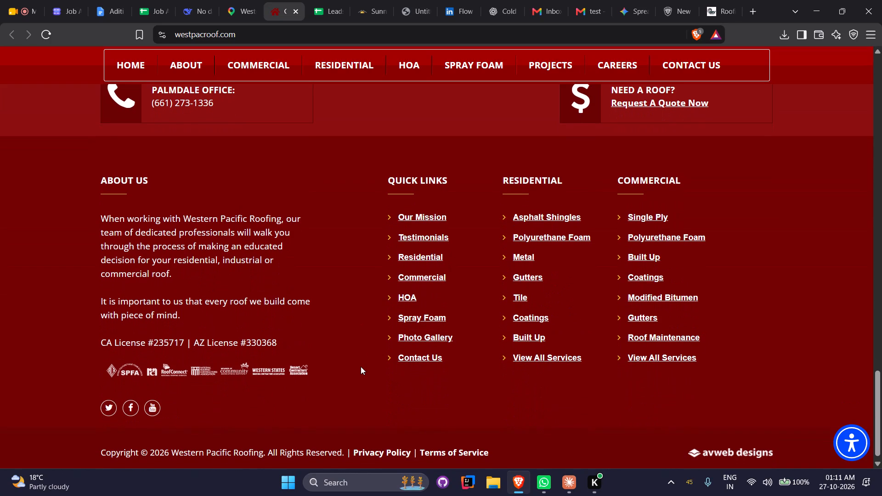
{"action": "scroll", "coordinate": [361, 366], "scroll_direction": "down", "scroll_amount": 2}
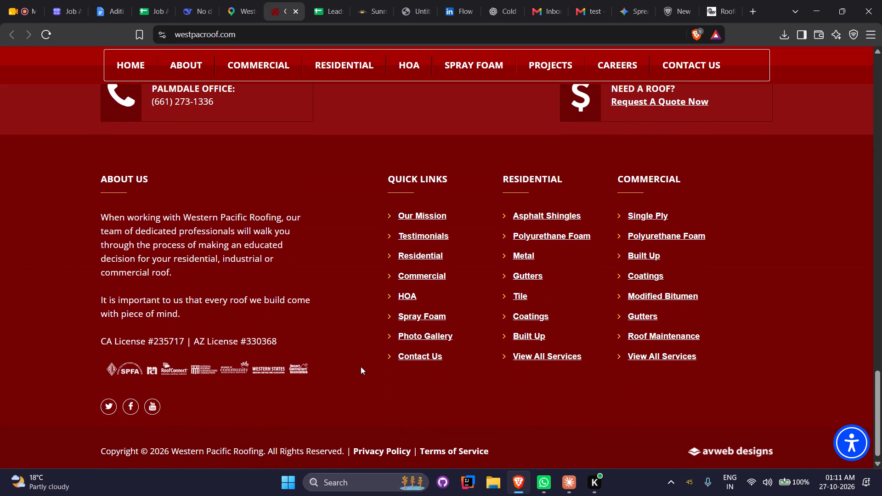
{"action": "scroll", "coordinate": [361, 366], "scroll_direction": "up", "scroll_amount": 7}
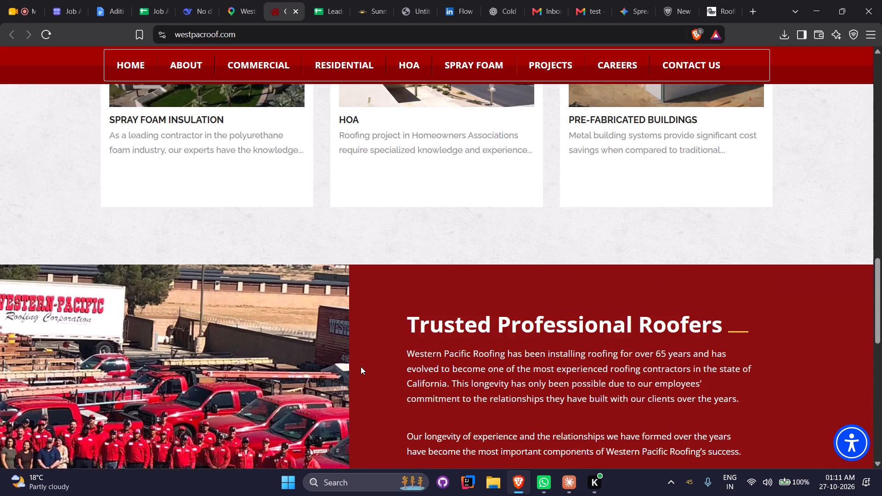
{"action": "scroll", "coordinate": [361, 366], "scroll_direction": "up", "scroll_amount": 2}
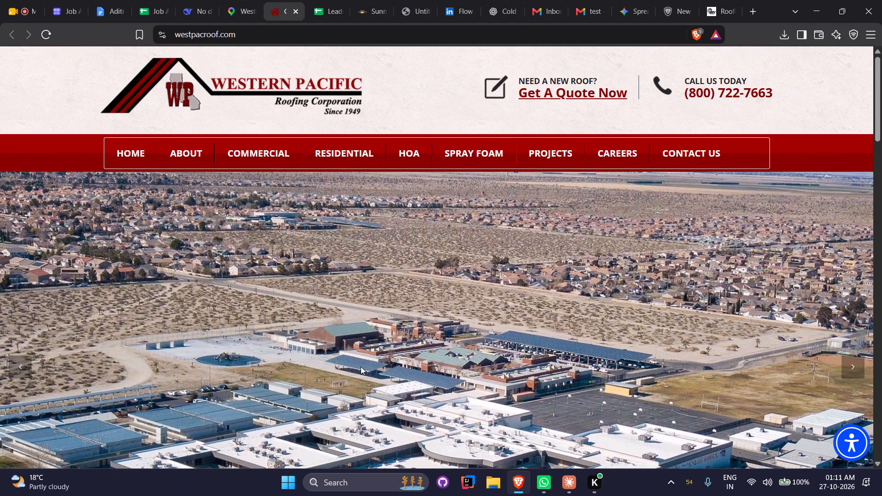
{"action": "key", "text": "ctrl+w"}
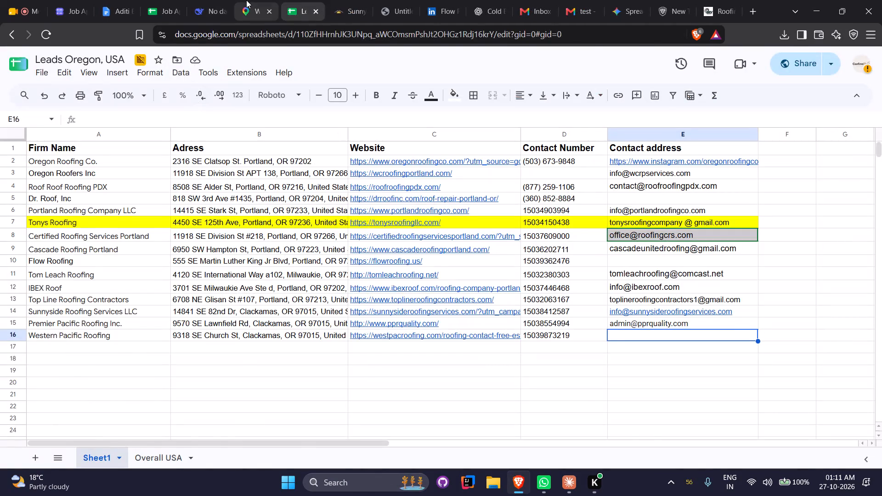
Open Western Pacific Roofing's Facebook page from its Google Maps listing and copy the firm's email address into Contact address cell E16.
{"action": "left_click", "coordinate": [246, 0]}
{"action": "scroll", "coordinate": [180, 376], "scroll_direction": "down", "scroll_amount": 5}
{"action": "left_click", "coordinate": [173, 344]}
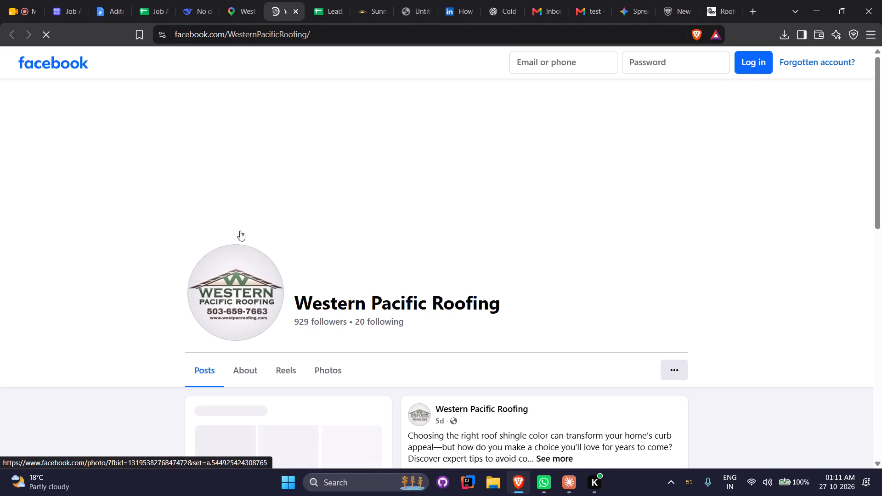
{"action": "scroll", "coordinate": [251, 274], "scroll_direction": "down", "scroll_amount": 5}
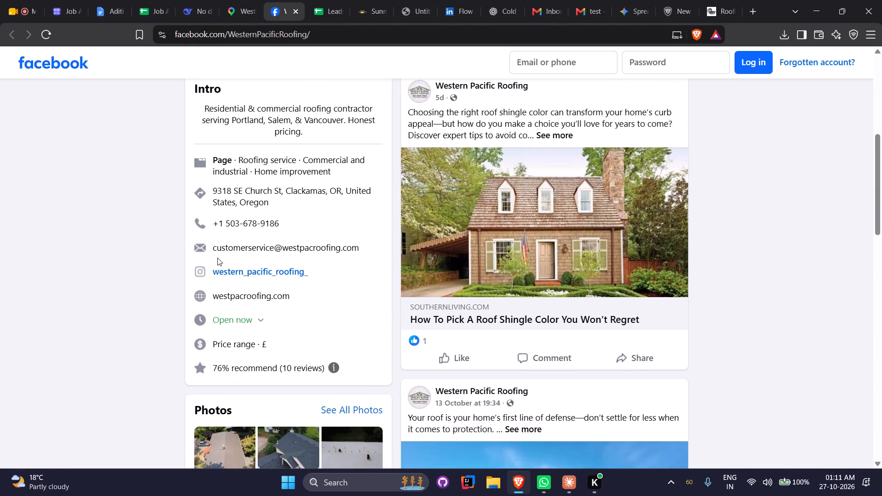
{"action": "left_click_drag", "start_coordinate": [213, 247], "coordinate": [412, 247]}
{"action": "left_click", "coordinate": [371, 232]}
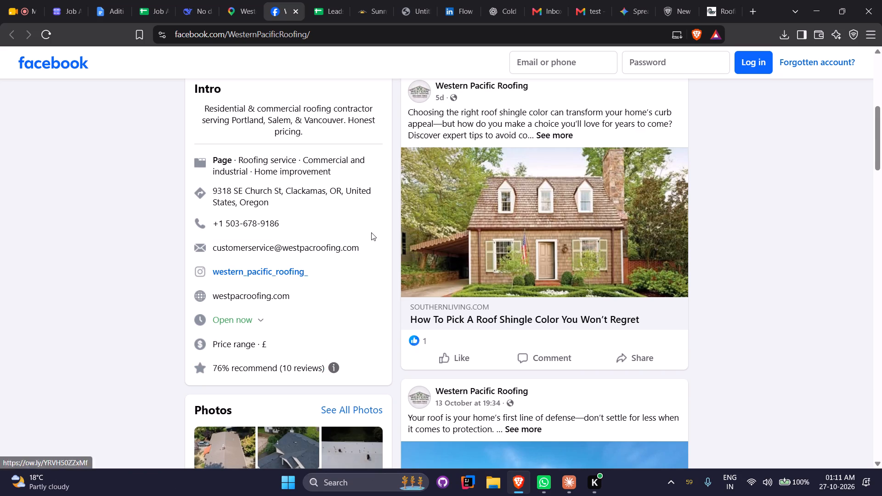
{"action": "left_click_drag", "start_coordinate": [361, 247], "coordinate": [204, 238]}
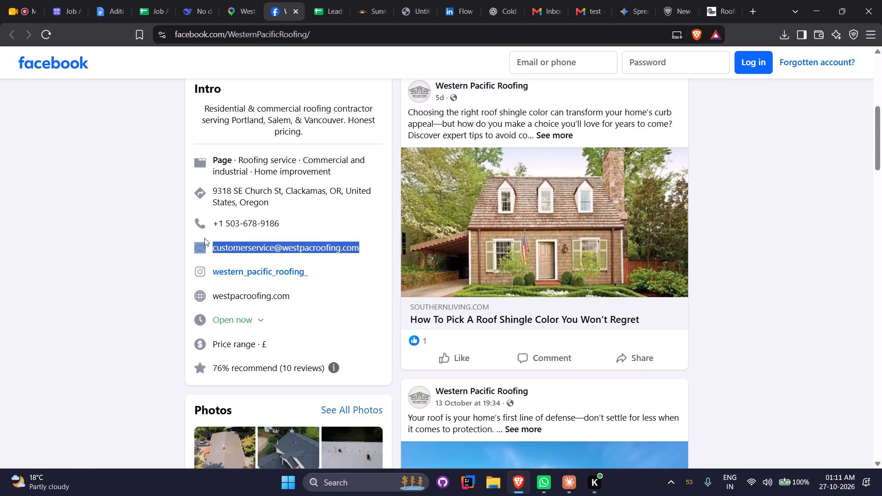
{"action": "key", "text": "ctrl+c"}
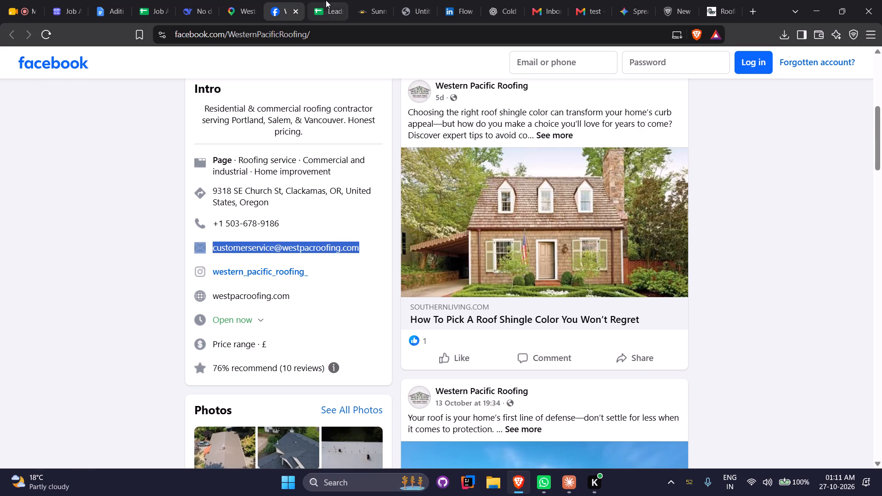
{"action": "left_click", "coordinate": [319, 0]}
{"action": "key", "text": "ctrl+v"}
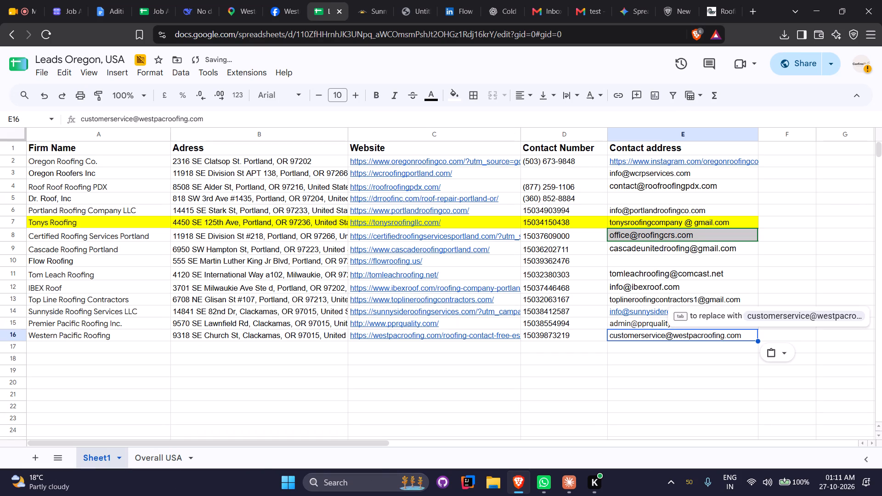
{"action": "left_click", "coordinate": [666, 366]}
{"action": "left_click", "coordinate": [666, 338]}
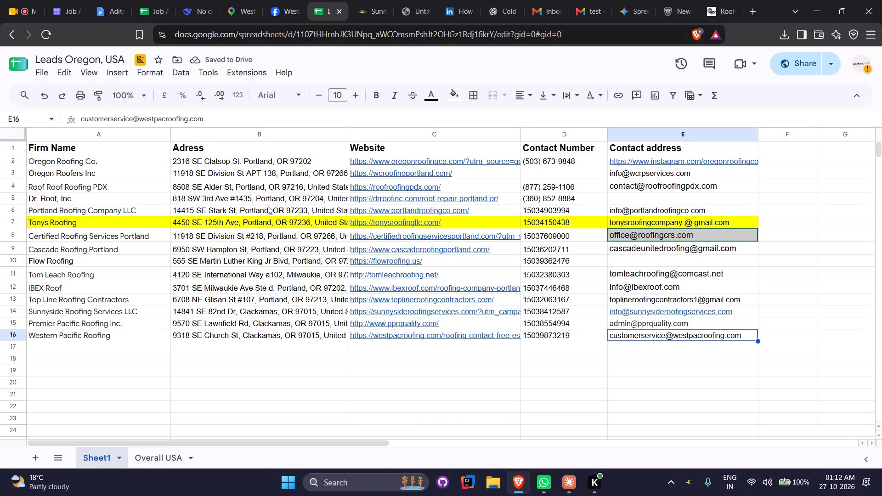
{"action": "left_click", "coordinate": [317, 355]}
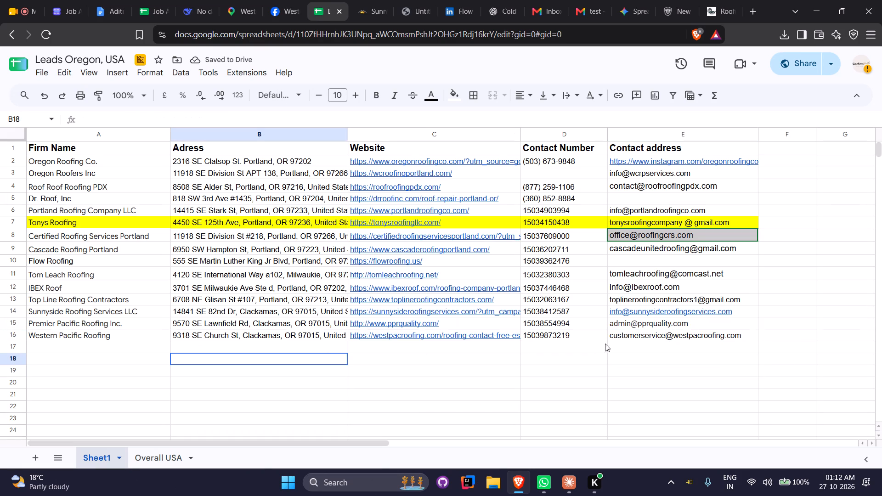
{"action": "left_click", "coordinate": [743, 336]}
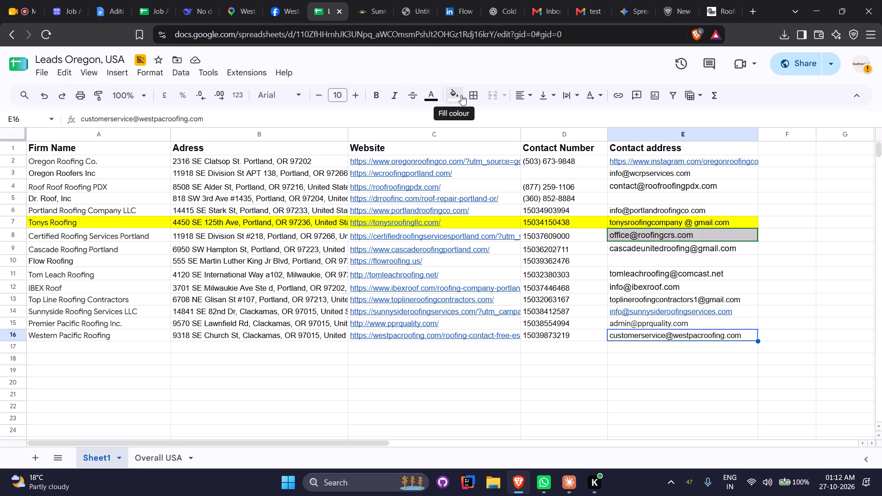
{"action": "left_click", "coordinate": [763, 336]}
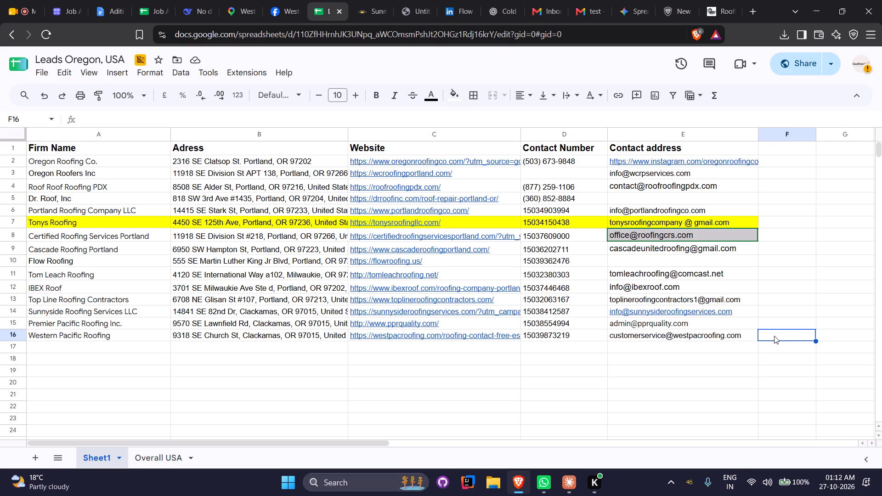
Open a new browser tab for a web lookup.
{"action": "key", "text": "ctrl+t"}
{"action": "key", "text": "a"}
{"action": "key", "text": "BackSpace"}
{"action": "key", "text": "BackSpace"}
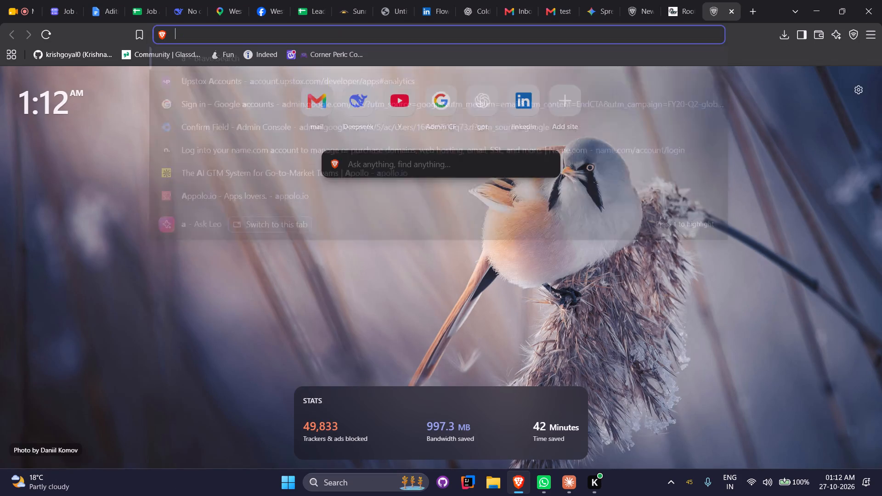
Search the web for "caution emoji" and copy the warning emoji from the Emojipedia result into cell F16 of Western Pacific Roofing's row.
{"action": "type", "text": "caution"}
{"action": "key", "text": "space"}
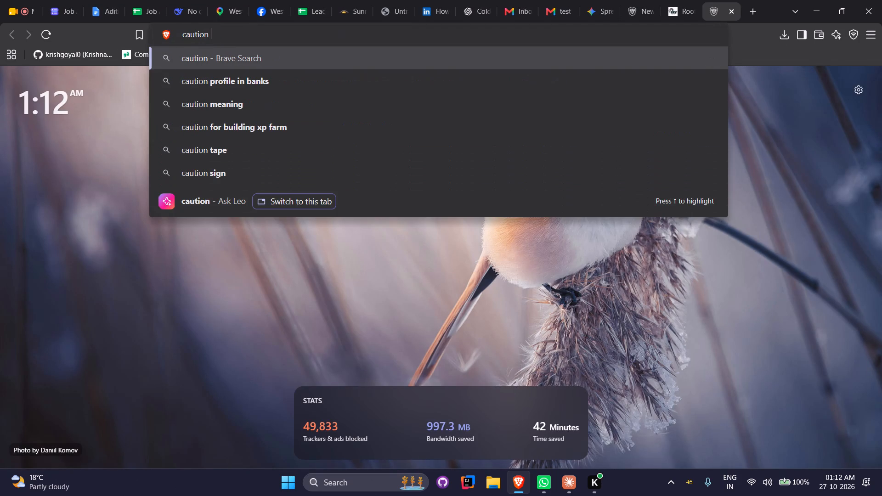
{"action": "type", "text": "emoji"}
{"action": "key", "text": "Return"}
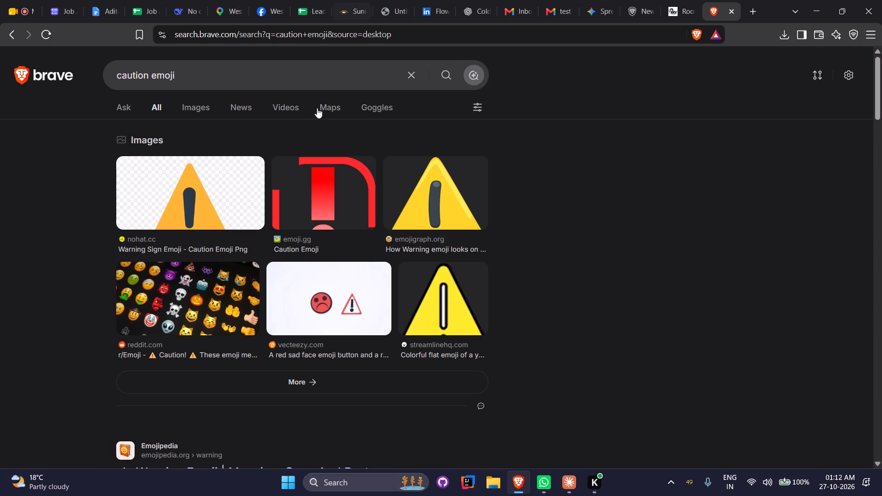
{"action": "scroll", "coordinate": [163, 248], "scroll_direction": "down", "scroll_amount": 2}
{"action": "left_click_drag", "start_coordinate": [114, 366], "coordinate": [130, 366]}
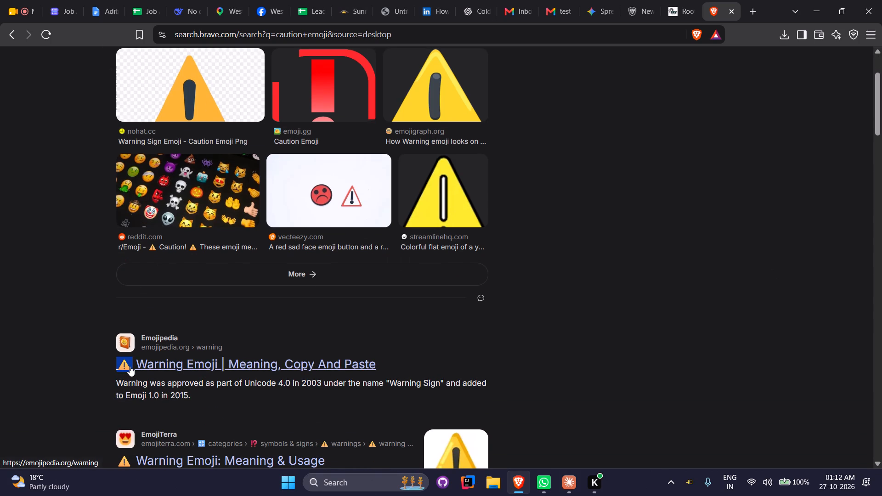
{"action": "key", "text": "ctrl+c"}
{"action": "left_click", "coordinate": [403, 0]}
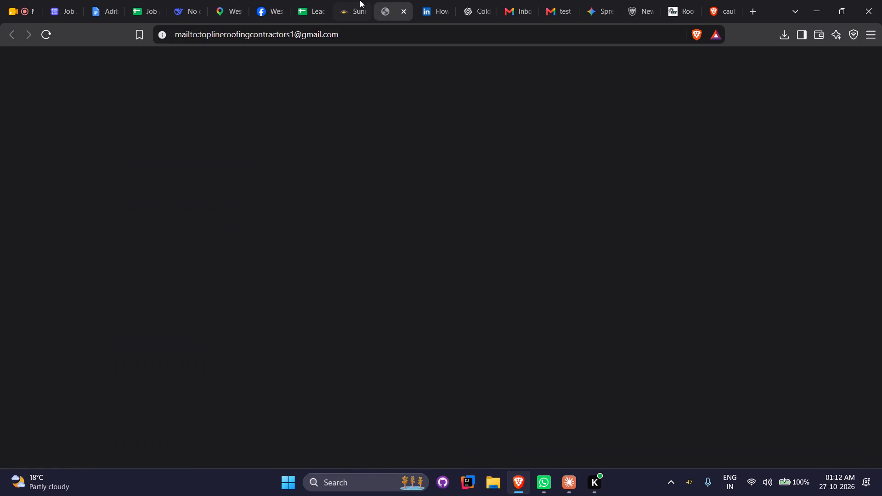
{"action": "left_click", "coordinate": [350, 0]}
{"action": "left_click", "coordinate": [327, 0]}
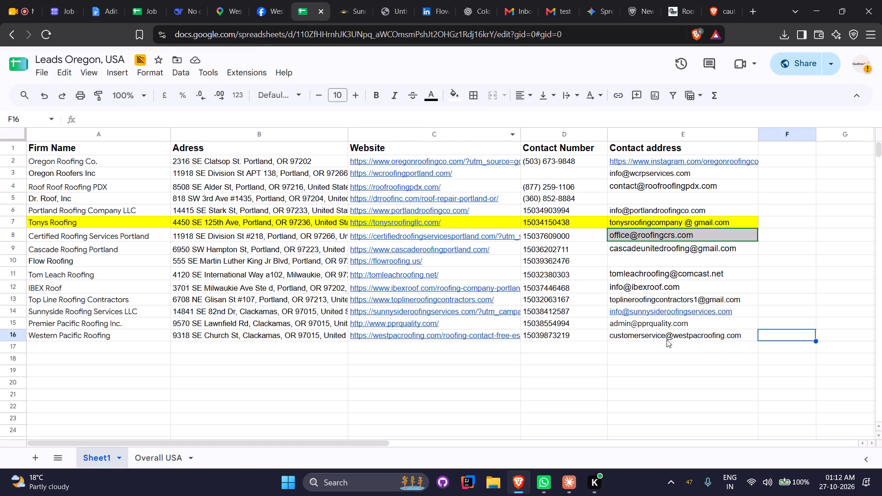
{"action": "key", "text": "ctrl+v"}
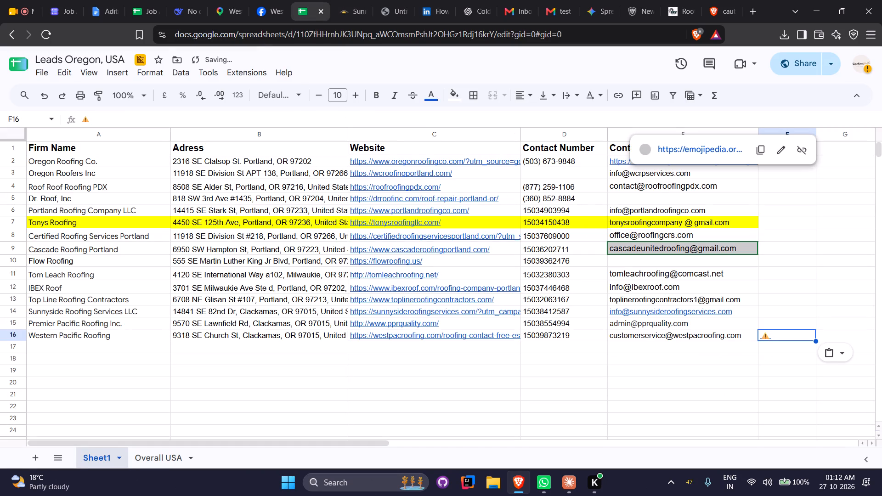
Append the note ": customerservcie mail" after the warning emoji in cell F16 of Western Pacific Roofing's row.
{"action": "left_click", "coordinate": [254, 113]}
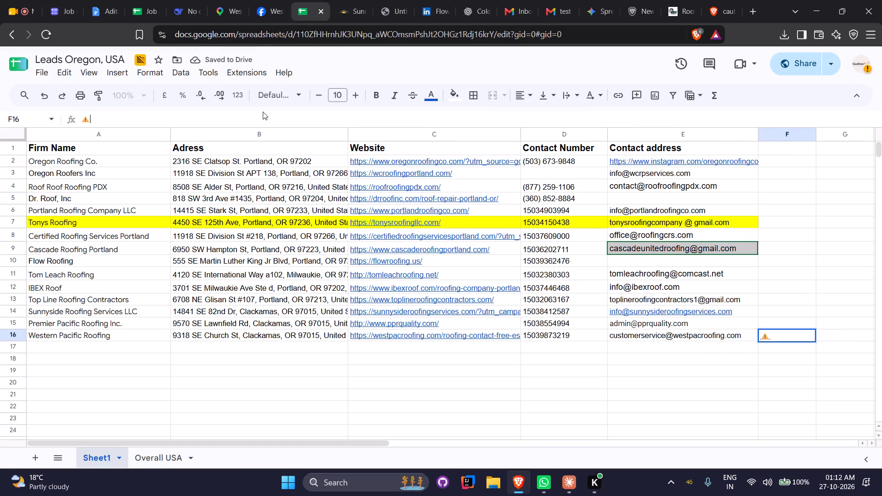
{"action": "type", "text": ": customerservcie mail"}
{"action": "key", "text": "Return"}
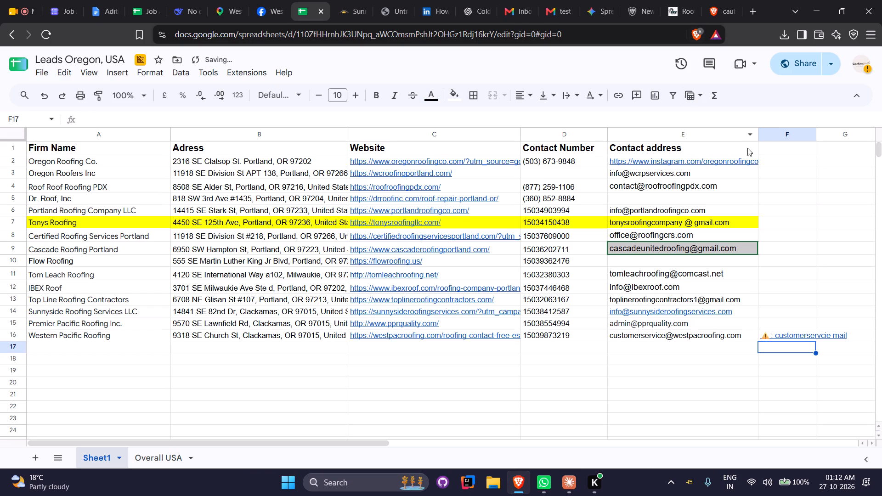
Widen column F so the full customer service note in Western Pacific Roofing's row fits inside its cell.
{"action": "left_click_drag", "start_coordinate": [816, 138], "coordinate": [847, 141]}
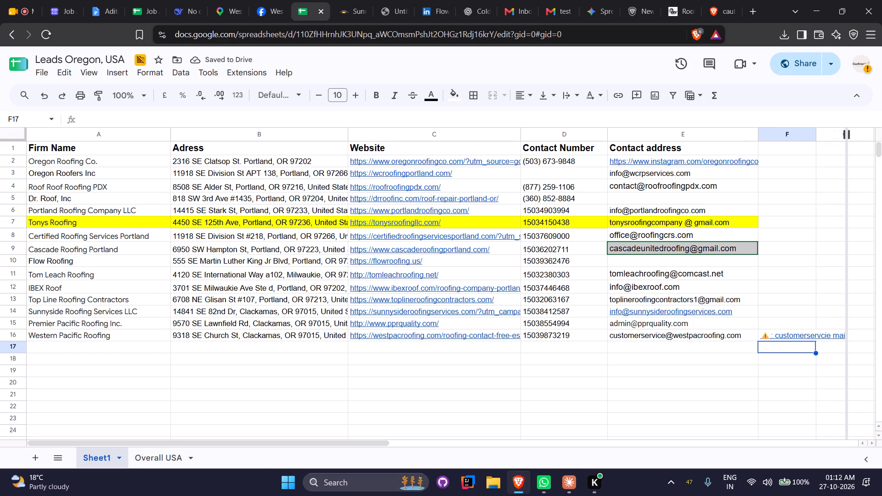
{"action": "left_click_drag", "start_coordinate": [847, 141], "coordinate": [856, 143]}
{"action": "left_click", "coordinate": [651, 328]}
{"action": "left_click", "coordinate": [641, 351]}
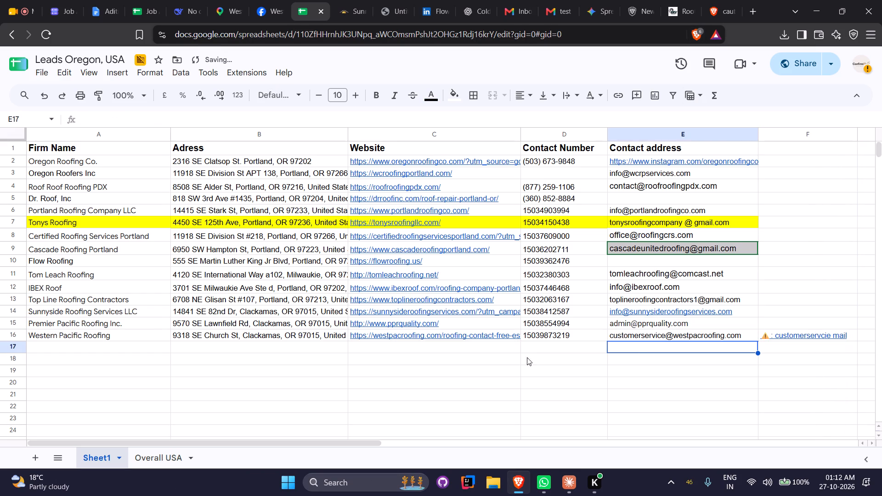
Select Firm Name cell A17 for the next lead, check the Google Maps tab, and return to the Leads Oregon, USA sheet.
{"action": "left_click", "coordinate": [90, 346]}
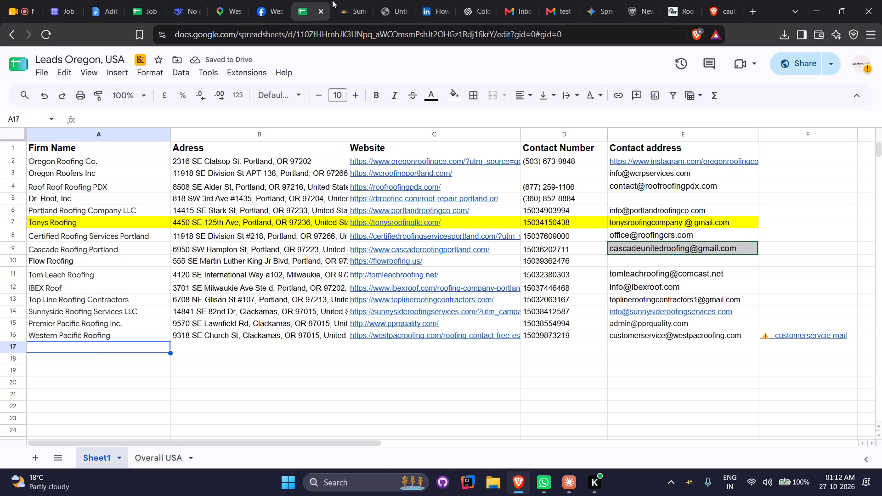
{"action": "left_click", "coordinate": [263, 0]}
{"action": "left_click", "coordinate": [232, 0]}
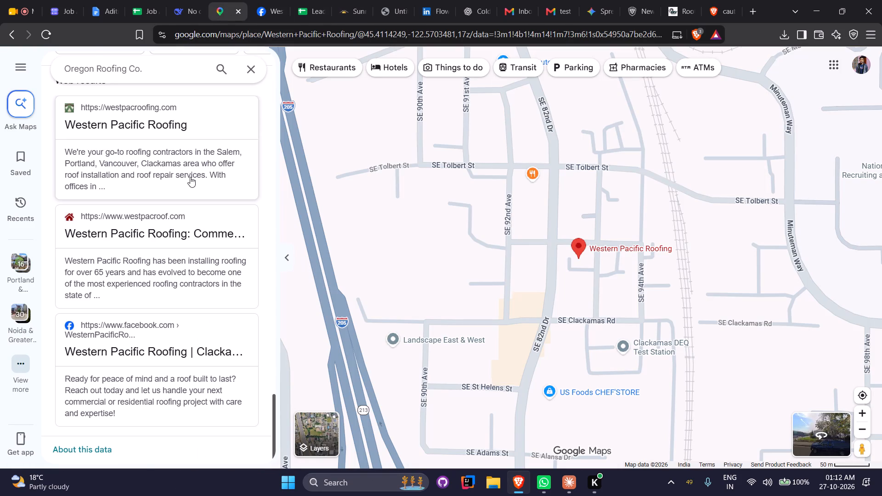
{"action": "left_click", "coordinate": [325, 0]}
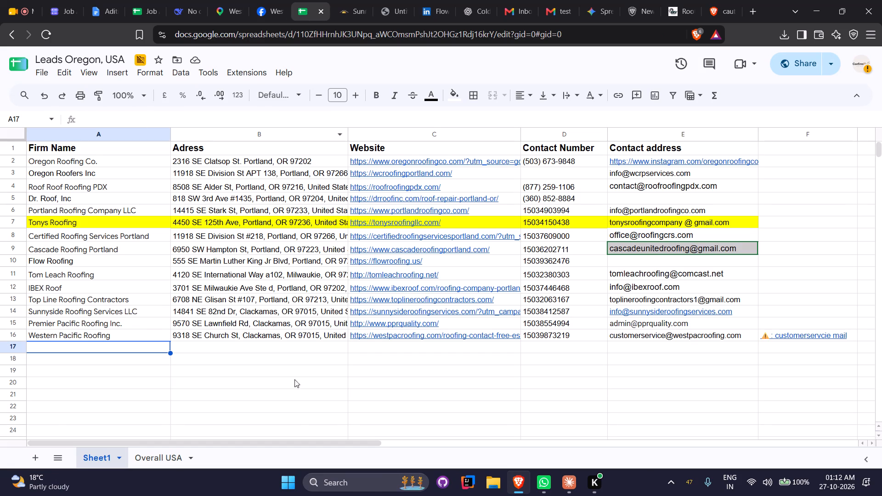
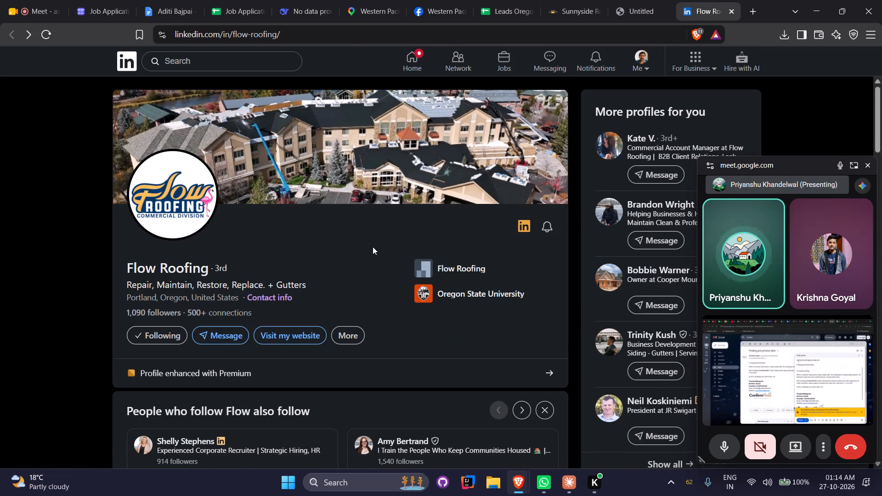
Go from Flow Roofing's LinkedIn profile to the ConfirmField page's admin dashboard and look through its performance and recent conversations sections.
{"action": "left_click", "coordinate": [415, 55]}
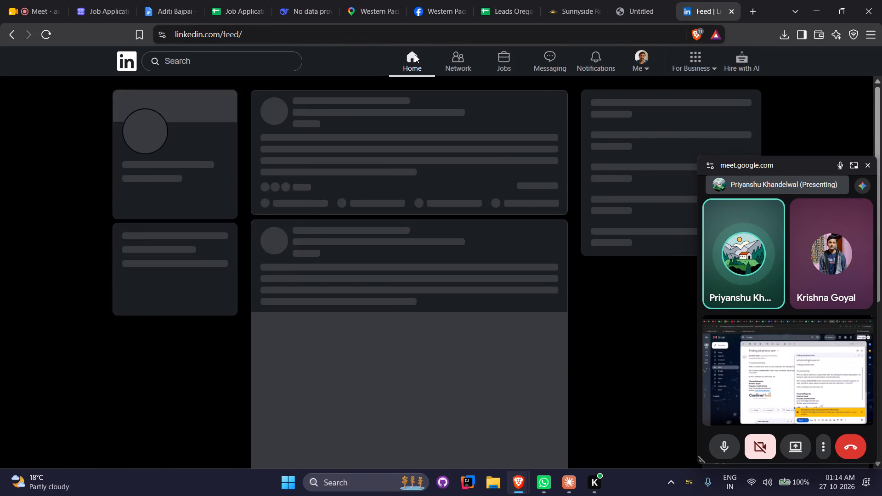
{"action": "left_click", "coordinate": [141, 327]}
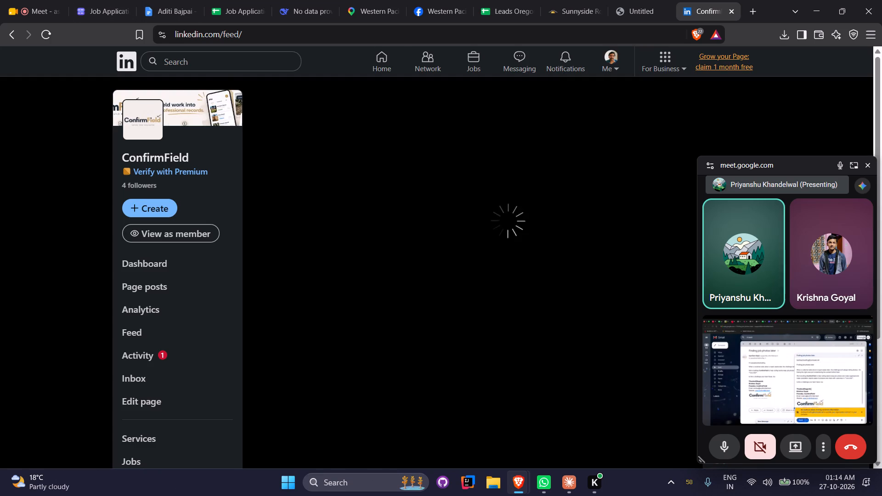
{"action": "scroll", "coordinate": [188, 302], "scroll_direction": "down", "scroll_amount": 2}
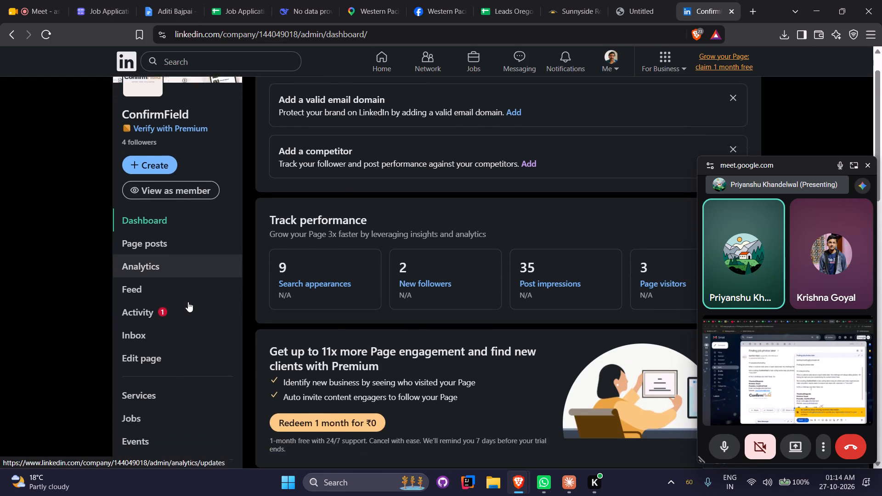
{"action": "scroll", "coordinate": [188, 302], "scroll_direction": "down", "scroll_amount": 2}
{"action": "scroll", "coordinate": [415, 285], "scroll_direction": "down", "scroll_amount": 5}
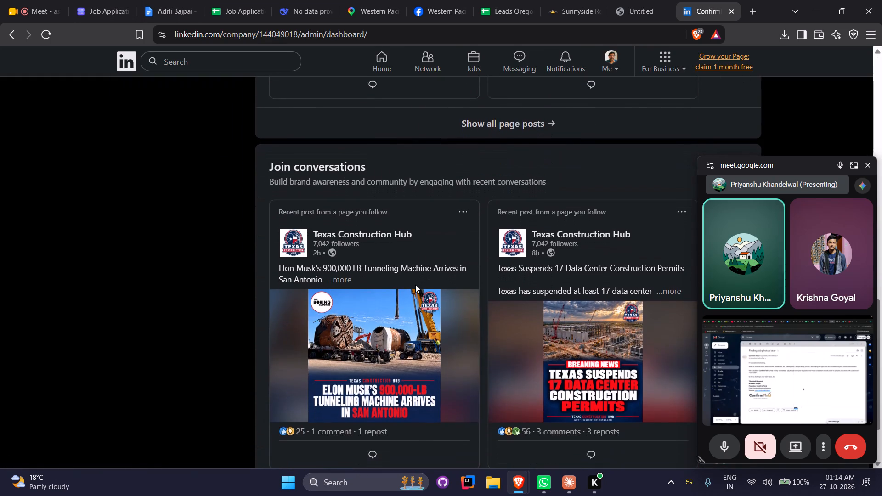
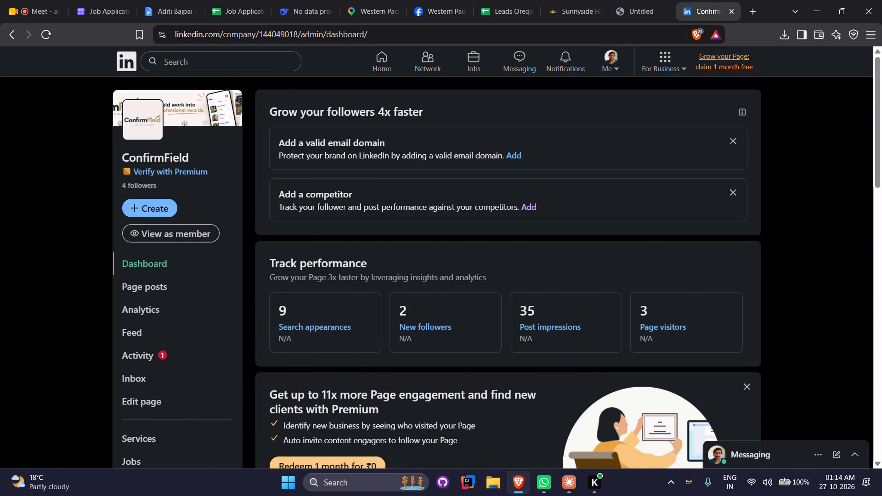
Add the email domain confirmfield.tech for job posting access on ConfirmField's LinkedIn company page, entering it as the support address.
{"action": "left_click", "coordinate": [512, 156]}
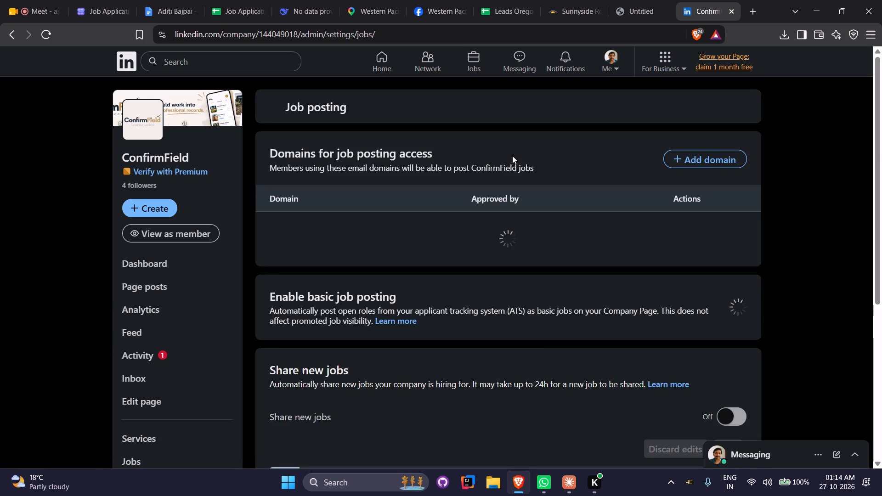
{"action": "scroll", "coordinate": [611, 283], "scroll_direction": "down", "scroll_amount": 2}
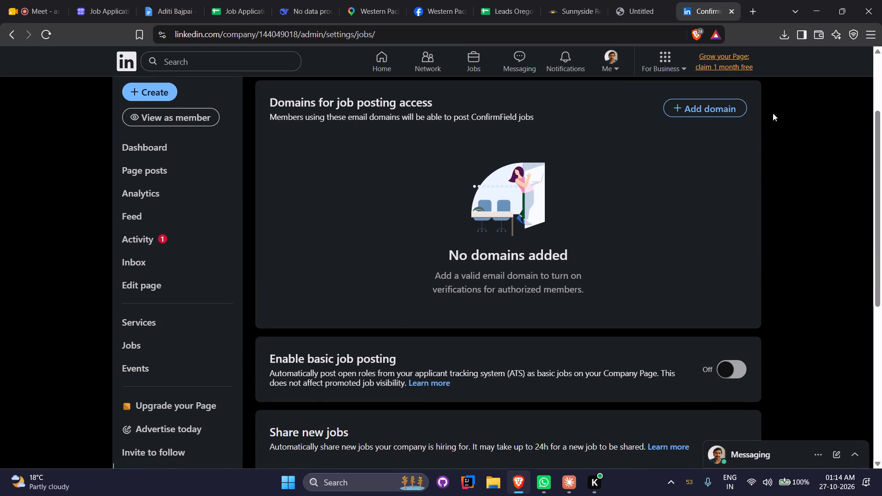
{"action": "left_click", "coordinate": [724, 103]}
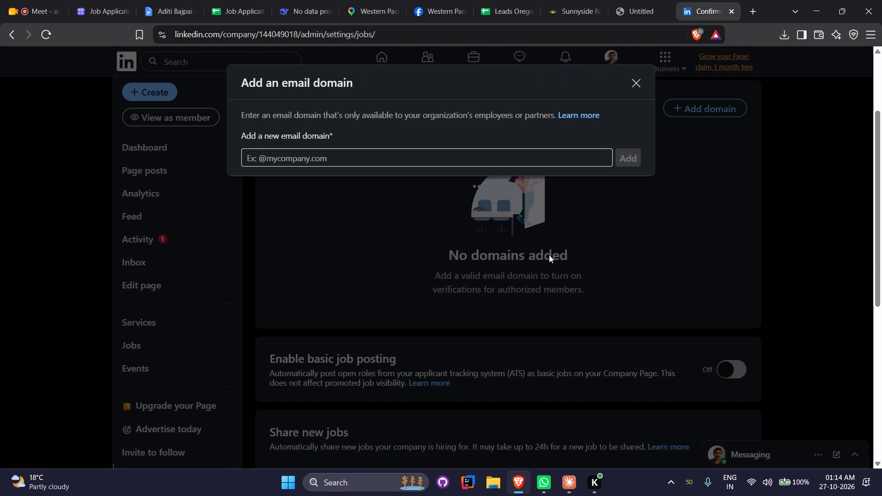
{"action": "left_click", "coordinate": [446, 159]}
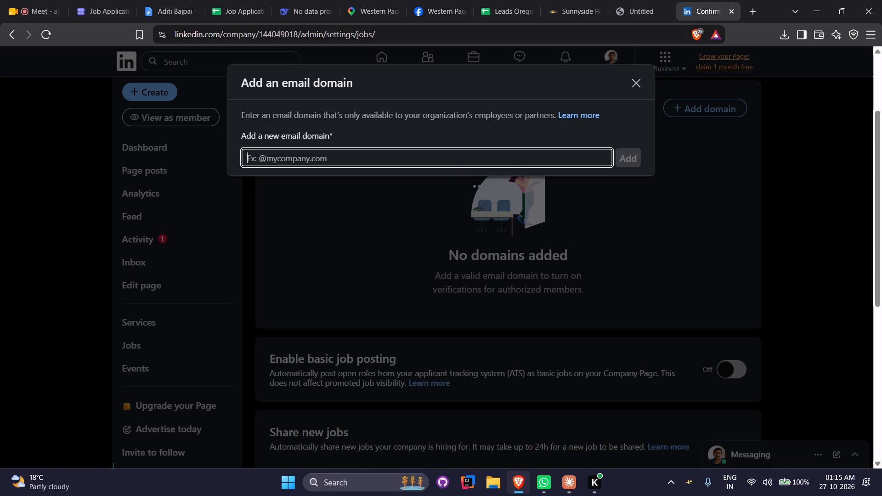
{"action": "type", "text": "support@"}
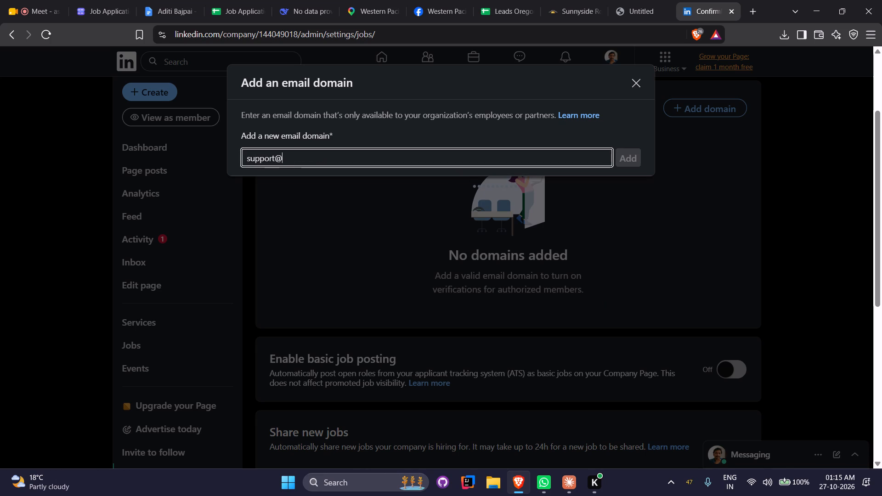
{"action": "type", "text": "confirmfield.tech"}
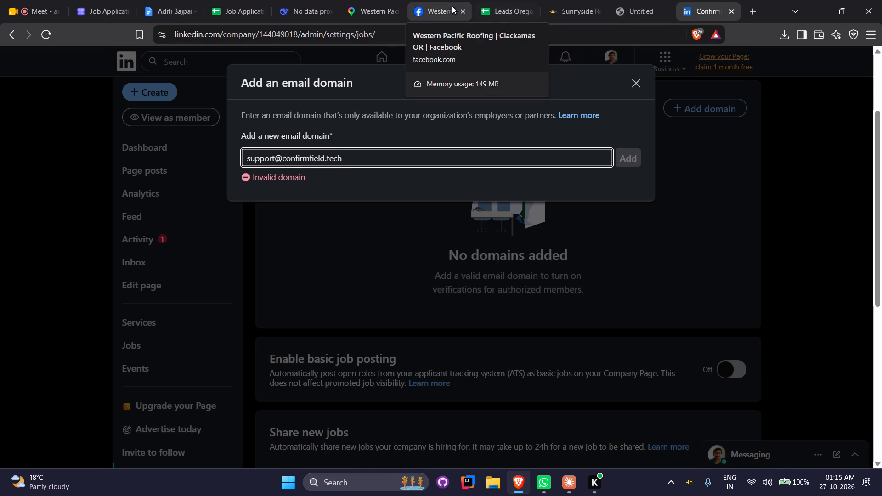
Close the Western Pacific Roofing Facebook page.
{"action": "left_click", "coordinate": [465, 11]}
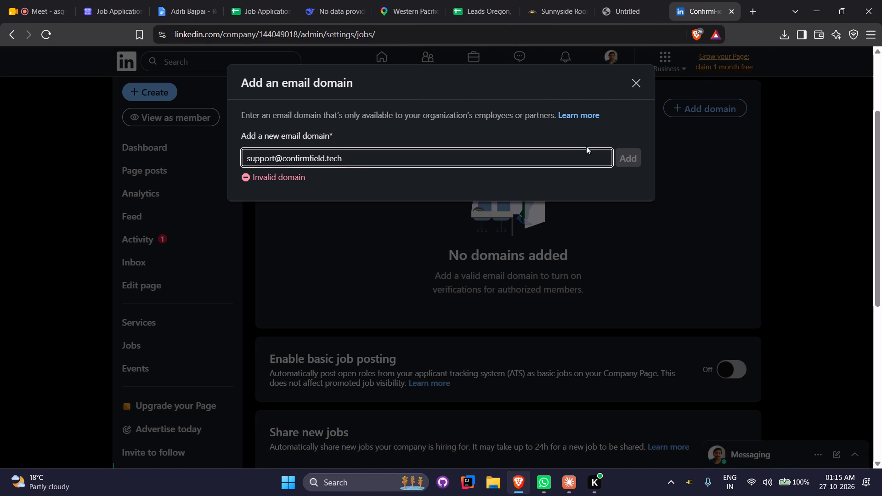
{"action": "key", "text": "ctrl+a"}
{"action": "key", "text": "BackSpace"}
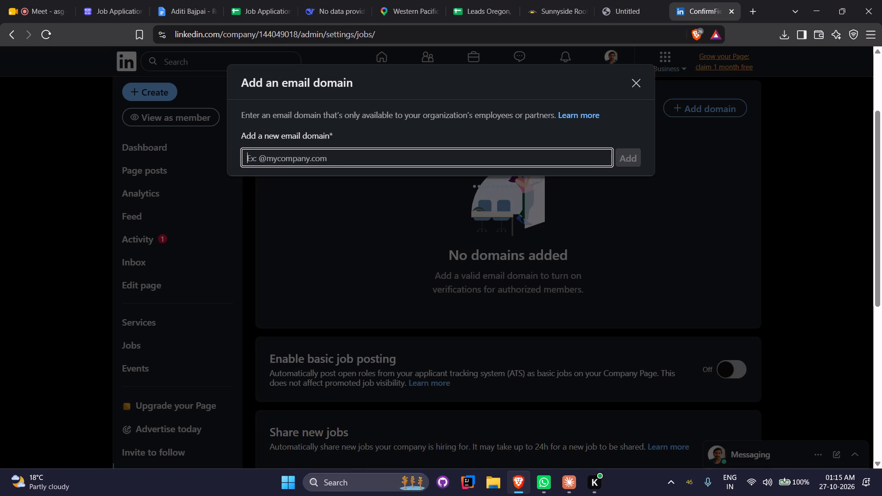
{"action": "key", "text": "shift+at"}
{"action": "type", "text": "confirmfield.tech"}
{"action": "left_click", "coordinate": [622, 158]}
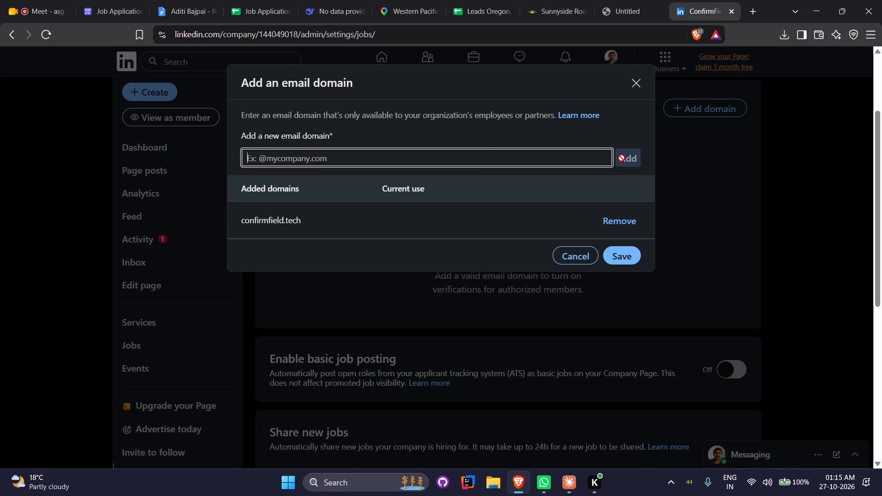
{"action": "left_click", "coordinate": [616, 262]}
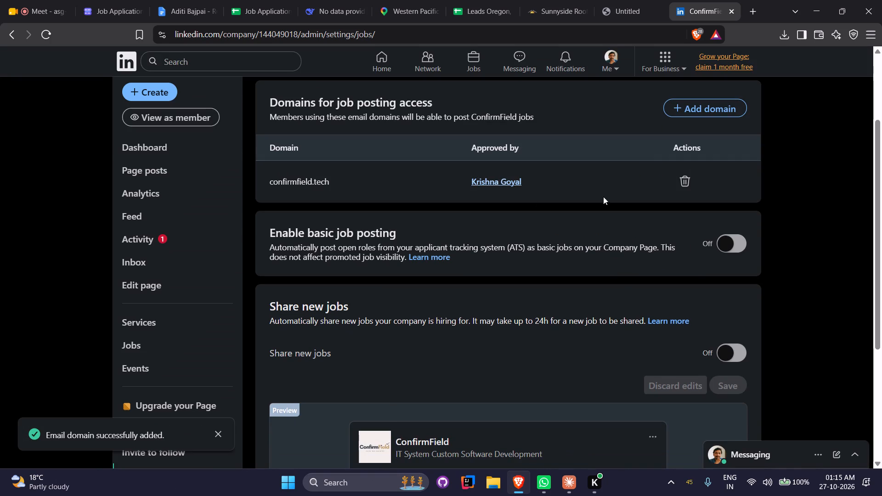
Look through the ConfirmField company page's Activity section and open its Inbox.
{"action": "scroll", "coordinate": [598, 180], "scroll_direction": "up", "scroll_amount": 3}
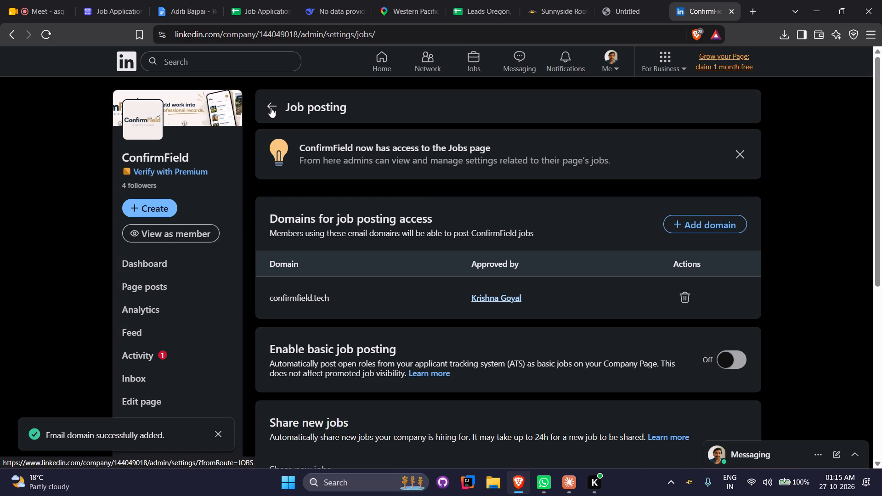
{"action": "scroll", "coordinate": [200, 327], "scroll_direction": "down", "scroll_amount": 2}
{"action": "left_click", "coordinate": [182, 271]}
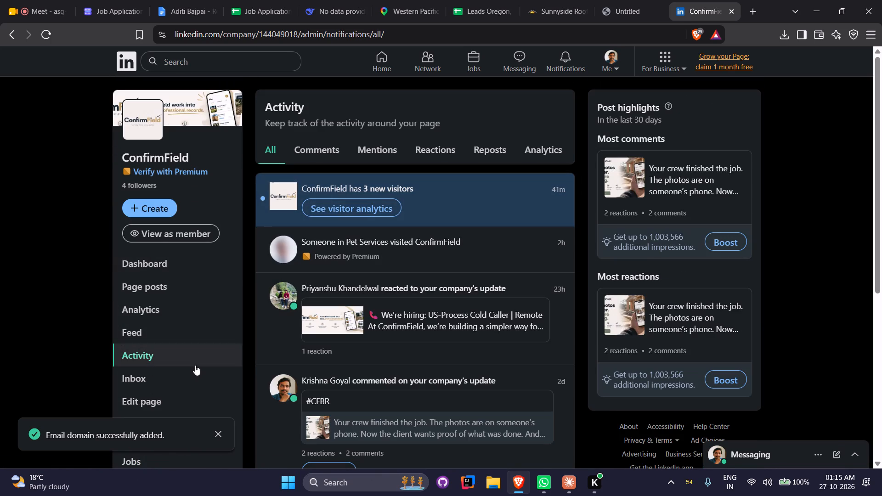
{"action": "scroll", "coordinate": [174, 301], "scroll_direction": "down", "scroll_amount": 1}
{"action": "left_click", "coordinate": [163, 211]}
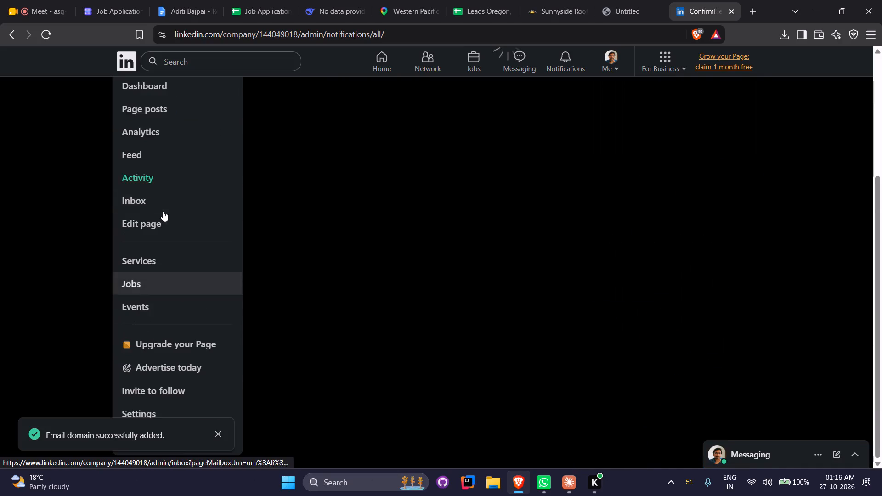
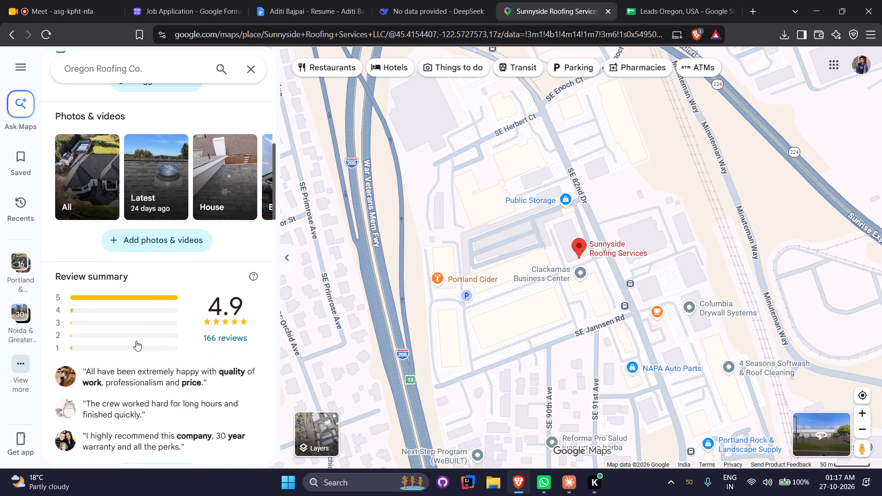
Browse the related roofing contractors suggested under Sunnyside Roofing Services LLC's Google Maps listing, and clear the Maps search.
{"action": "scroll", "coordinate": [136, 341], "scroll_direction": "down", "scroll_amount": 5}
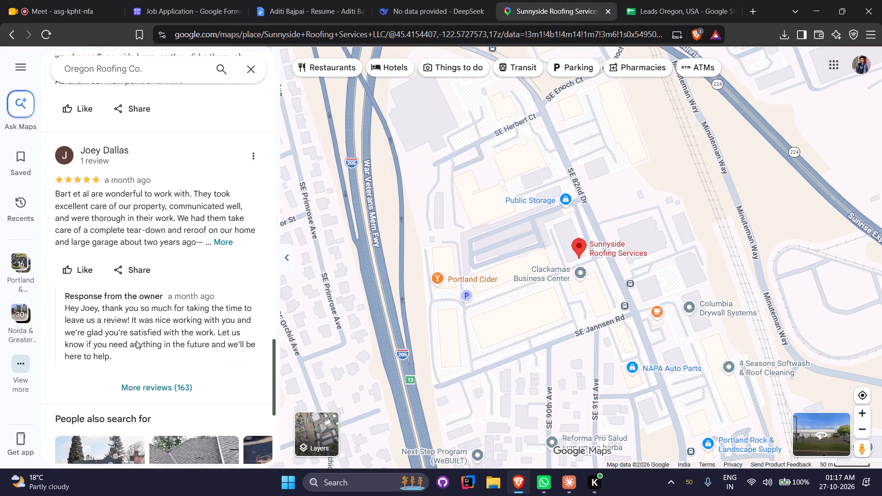
{"action": "left_click", "coordinate": [253, 296]}
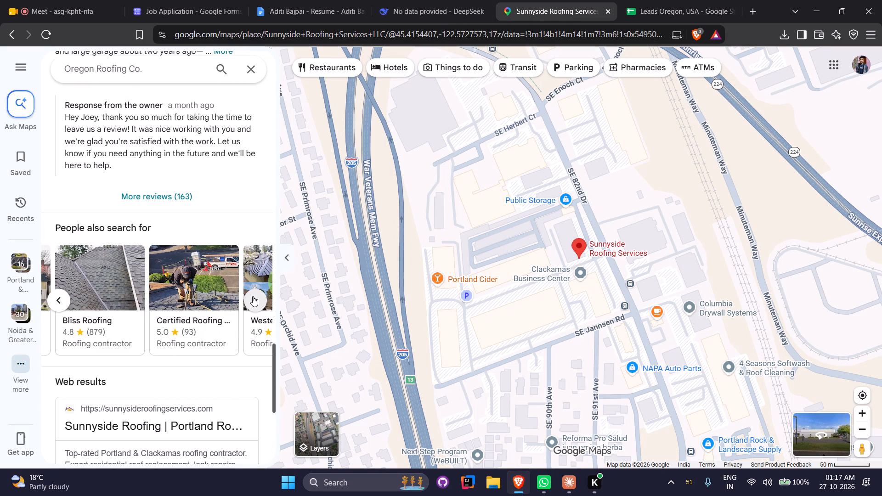
{"action": "left_click", "coordinate": [253, 296]}
{"action": "left_click", "coordinate": [253, 296]}
{"action": "left_click", "coordinate": [253, 296]}
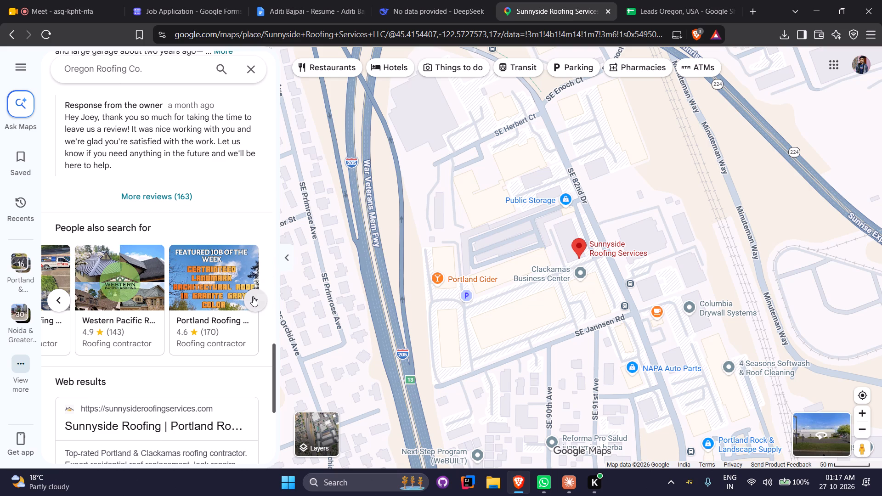
{"action": "triple_click", "coordinate": [253, 296]}
{"action": "triple_click", "coordinate": [253, 296]}
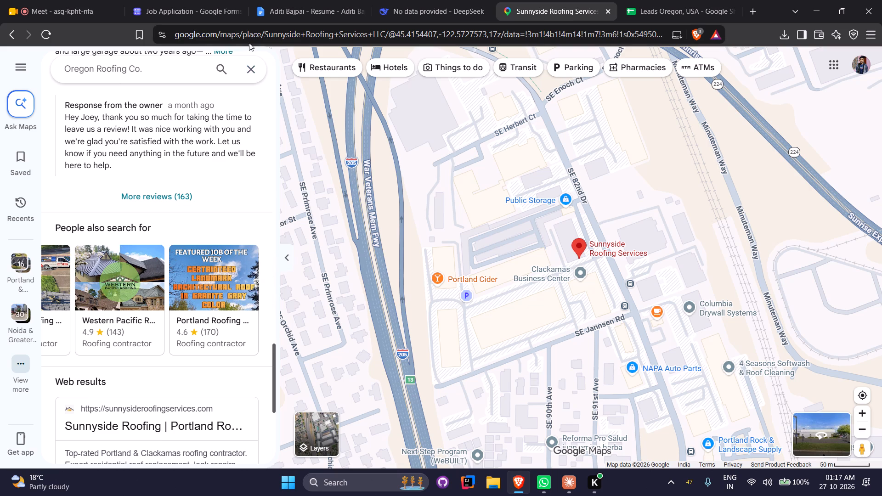
{"action": "left_click", "coordinate": [245, 71]}
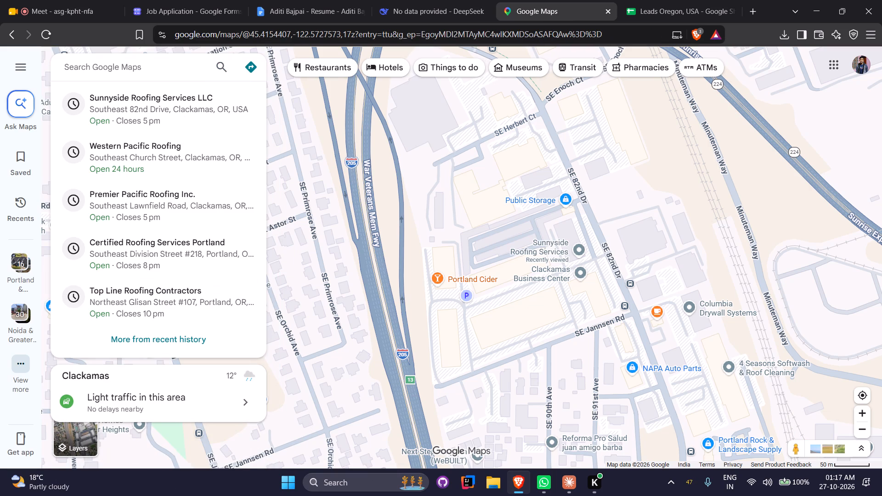
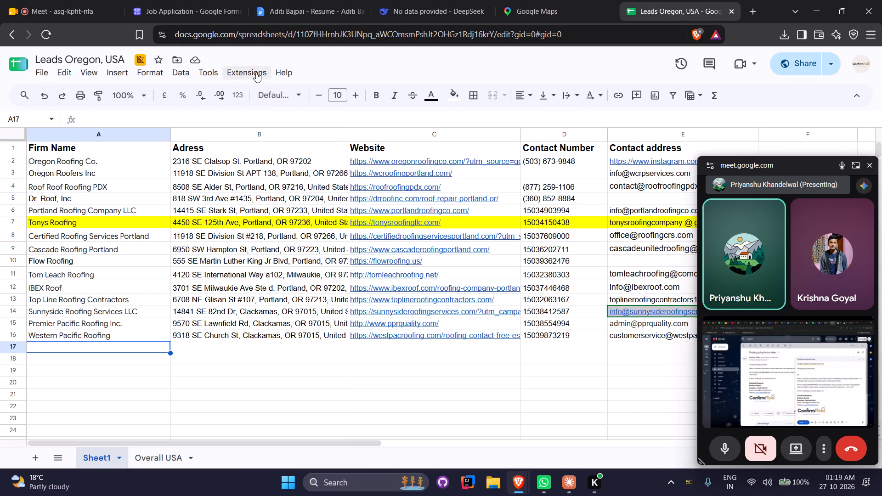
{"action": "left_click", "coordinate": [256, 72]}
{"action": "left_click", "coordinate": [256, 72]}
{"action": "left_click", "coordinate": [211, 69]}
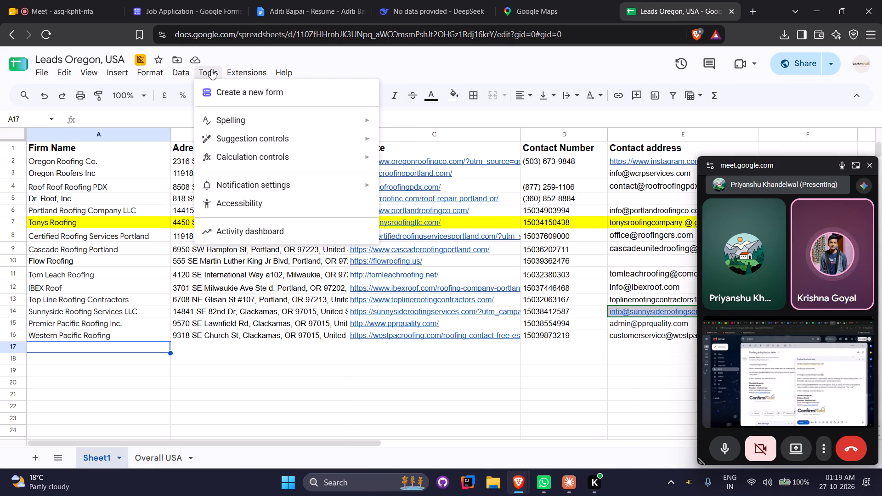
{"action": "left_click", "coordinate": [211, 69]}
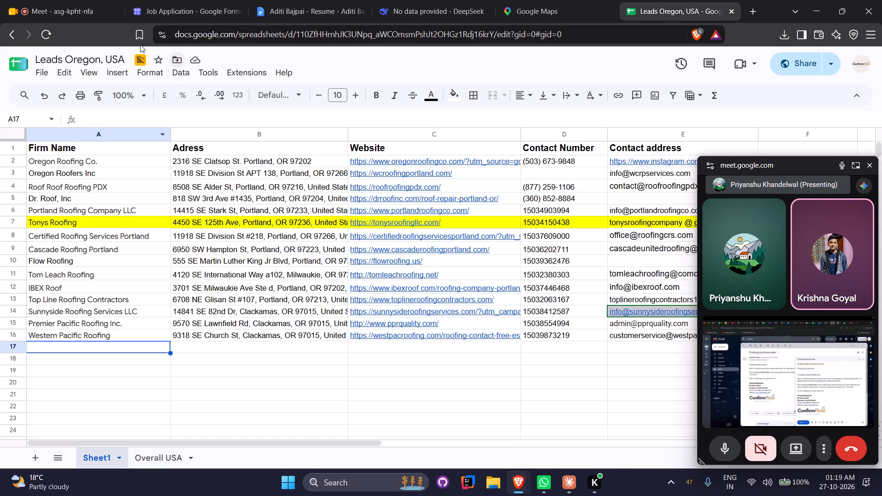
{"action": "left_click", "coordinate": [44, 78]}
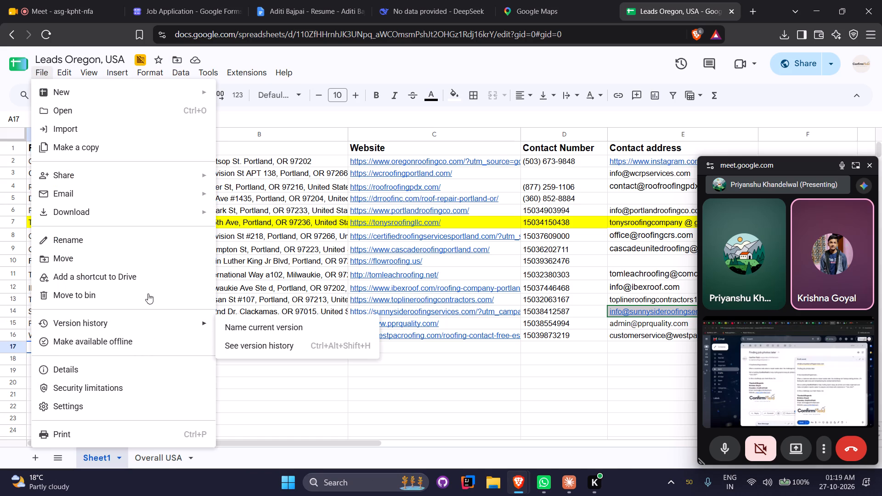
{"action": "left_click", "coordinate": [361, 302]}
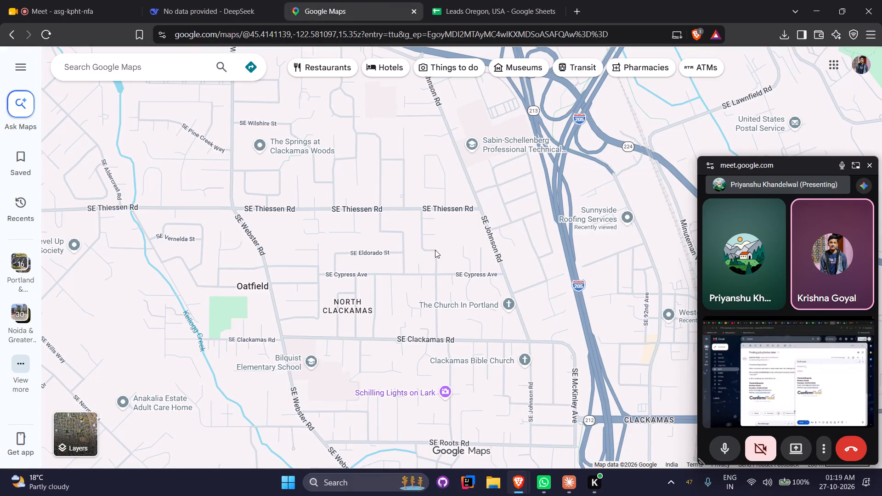
{"action": "scroll", "coordinate": [435, 250], "scroll_direction": "left", "scroll_amount": 1}
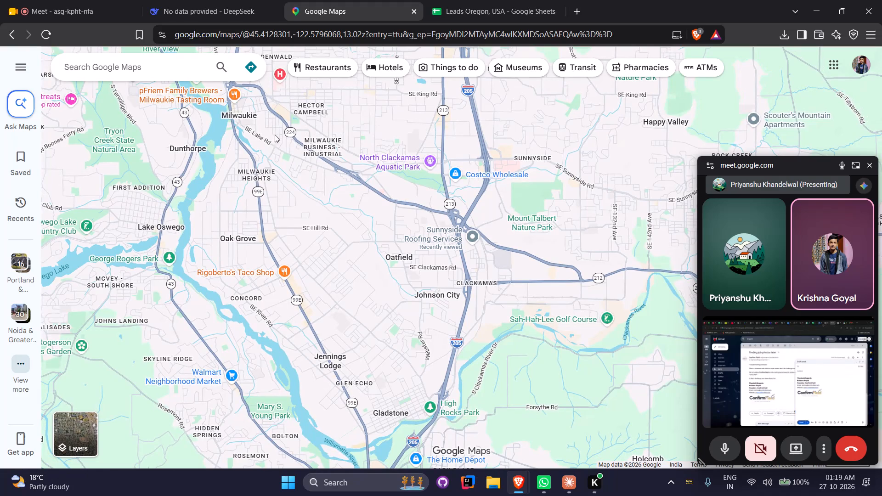
{"action": "left_click", "coordinate": [169, 66]}
{"action": "type", "text": "repa"}
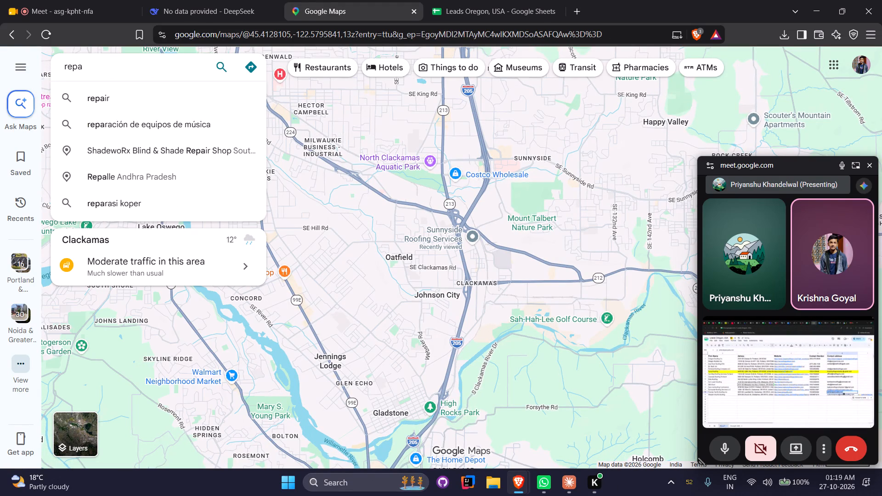
{"action": "key", "text": "Down"}
{"action": "key", "text": "Return"}
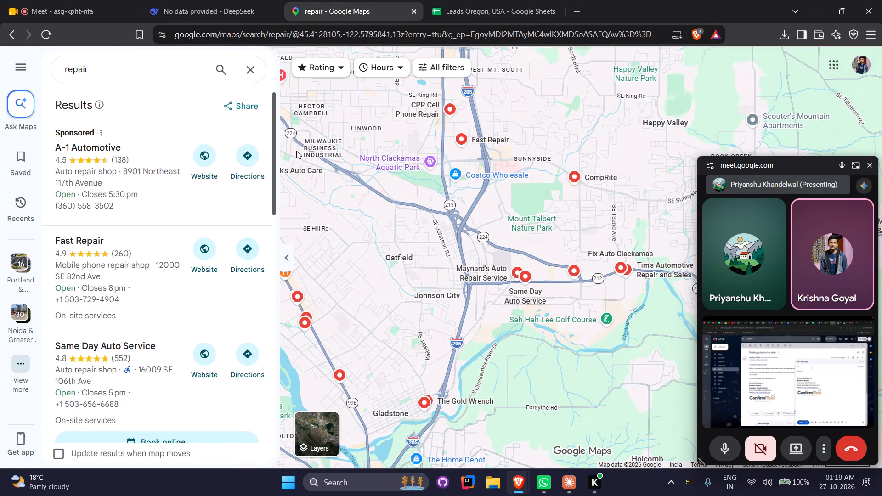
{"action": "scroll", "coordinate": [153, 169], "scroll_direction": "down", "scroll_amount": 2}
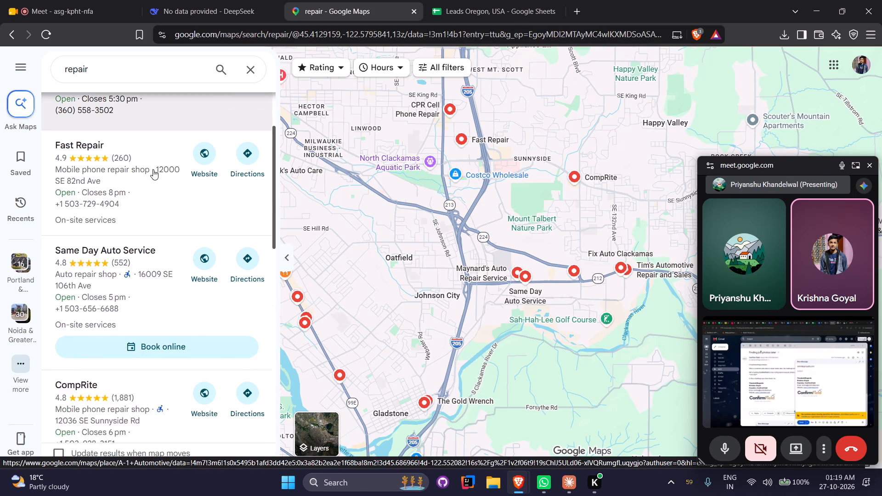
{"action": "scroll", "coordinate": [153, 169], "scroll_direction": "down", "scroll_amount": 1}
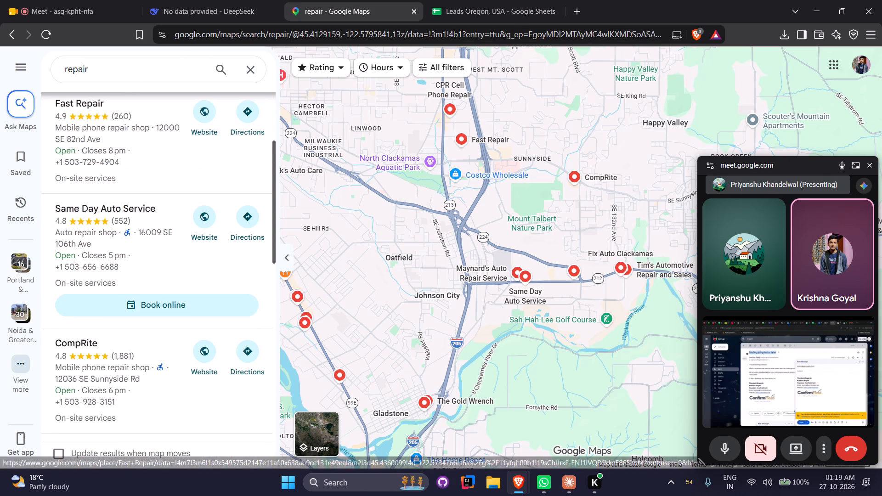
Refine the Google Maps search to home repair services in the same area.
{"action": "left_click", "coordinate": [131, 73]}
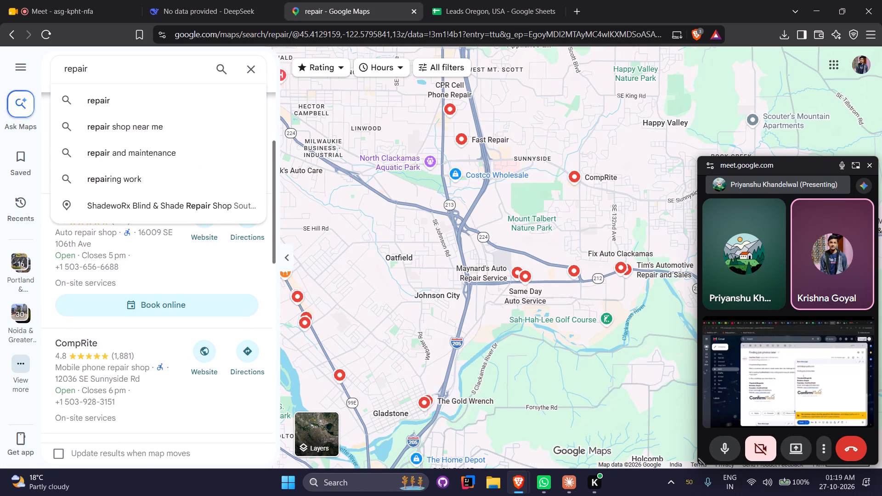
{"action": "key", "text": "Left"}
{"action": "key", "text": "Left"}
{"action": "key", "text": "Left"}
{"action": "key", "text": "Left"}
{"action": "key", "text": "Left"}
{"action": "key", "text": "Left"}
{"action": "key", "text": "Left"}
{"action": "key", "text": "Left"}
{"action": "key", "text": "Left"}
{"action": "key", "text": "Left"}
{"action": "key", "text": "Left"}
{"action": "type", "text": "ap"}
{"action": "key", "text": "BackSpace"}
{"action": "key", "text": "BackSpace"}
{"action": "key", "text": "BackSpace"}
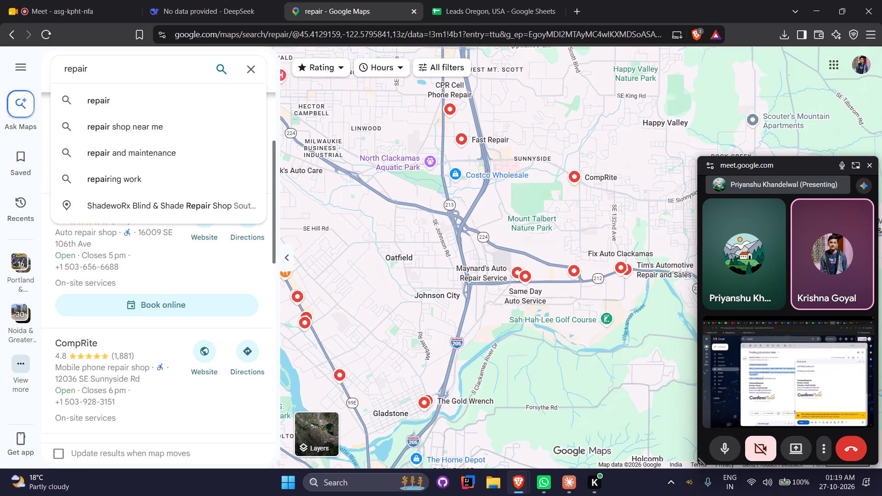
{"action": "key", "text": "BackSpace"}
{"action": "key", "text": "BackSpace"}
{"action": "key", "text": "BackSpace"}
{"action": "type", "text": "home"}
{"action": "key", "text": "space"}
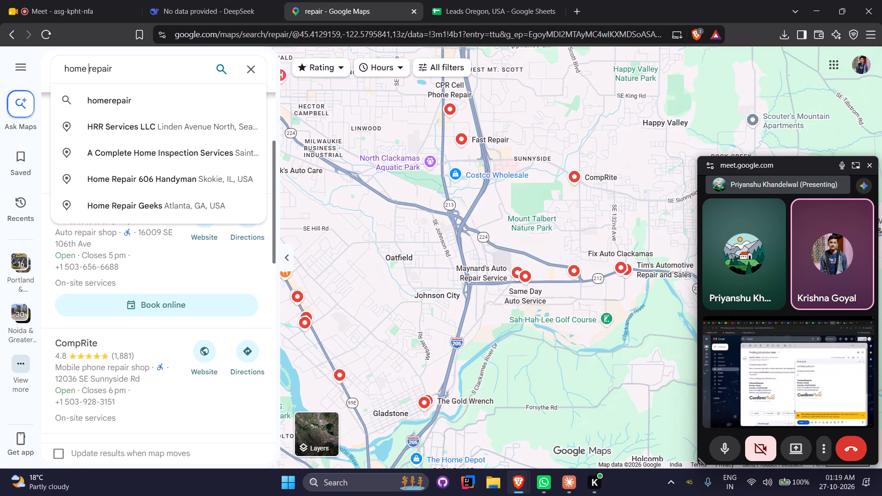
{"action": "left_click", "coordinate": [117, 107]}
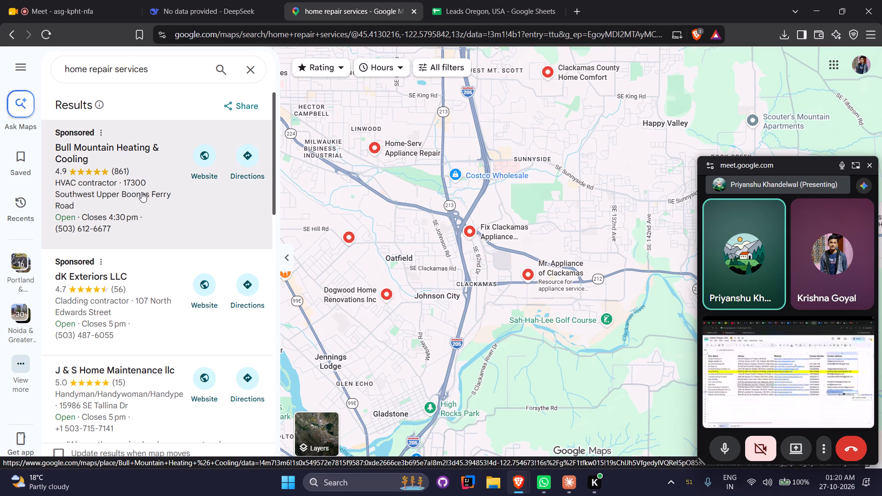
Open the Bull Mountain Heating & Cooling listing, look over its contact details and copy the firm name.
{"action": "left_click", "coordinate": [170, 189]}
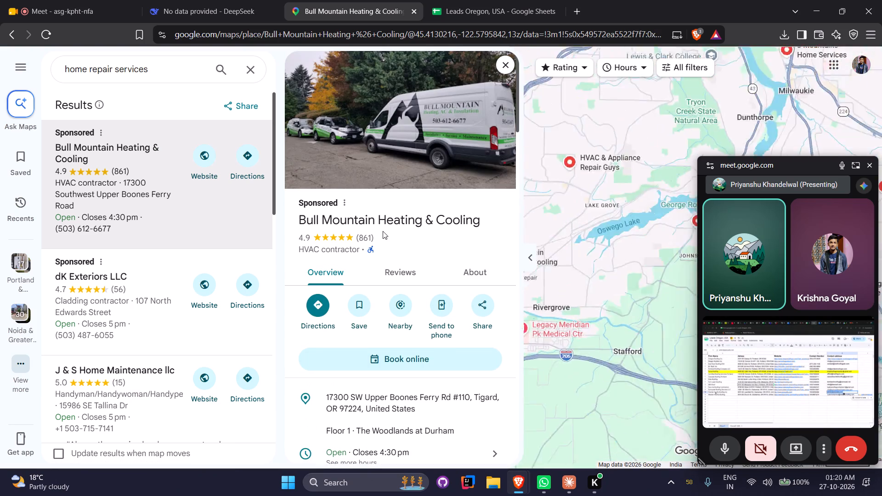
{"action": "scroll", "coordinate": [383, 231], "scroll_direction": "down", "scroll_amount": 2}
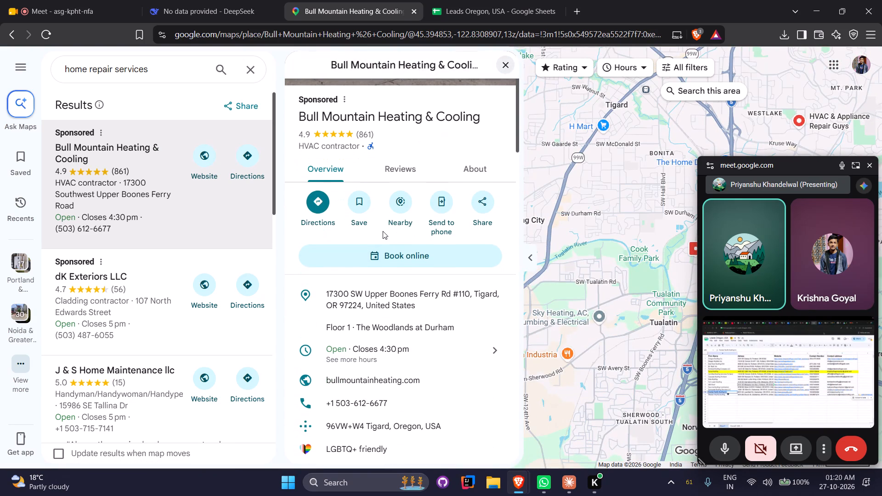
{"action": "scroll", "coordinate": [383, 231], "scroll_direction": "down", "scroll_amount": 1}
{"action": "scroll", "coordinate": [383, 231], "scroll_direction": "up", "scroll_amount": 2}
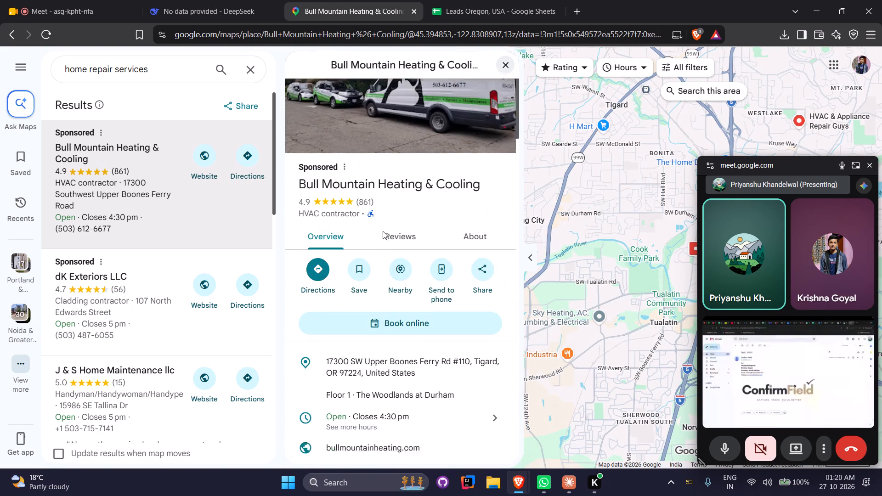
{"action": "left_click_drag", "start_coordinate": [302, 221], "coordinate": [305, 221]}
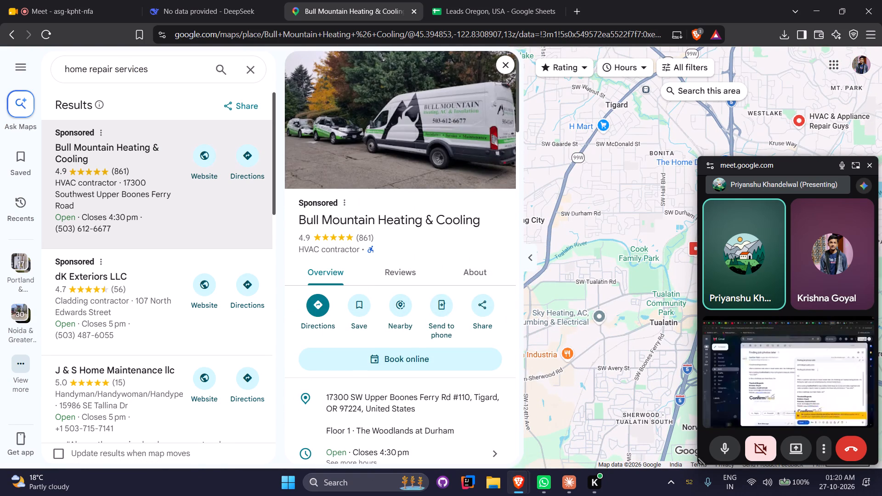
{"action": "left_click_drag", "start_coordinate": [305, 221], "coordinate": [500, 222]}
{"action": "key", "text": "ctrl+c"}
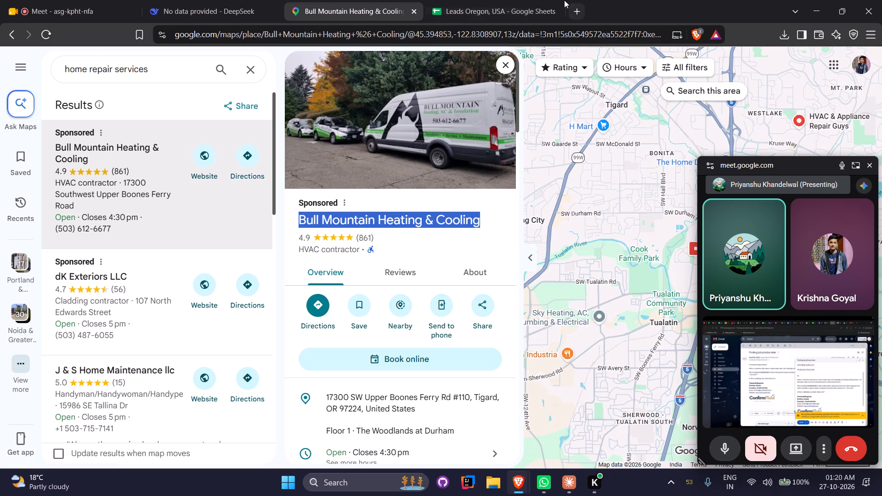
Merge cells A18 to E18 in the Leads Oregon, USA spreadsheet and enter the section heading Home Repair.
{"action": "left_click", "coordinate": [494, 0]}
{"action": "left_click", "coordinate": [64, 351]}
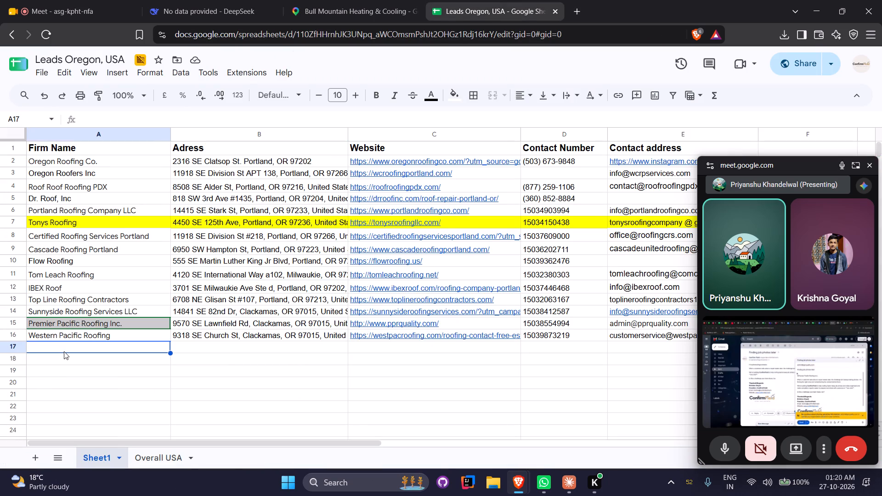
{"action": "key", "text": "Down"}
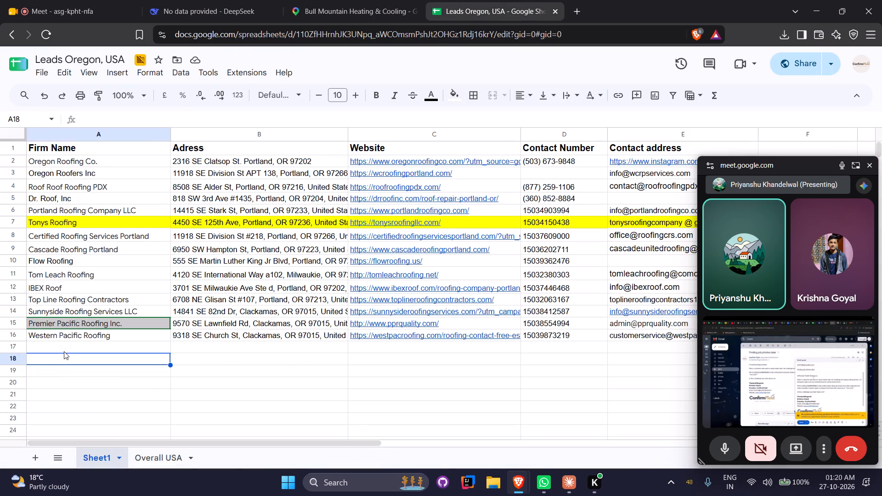
{"action": "key", "text": "shift+Right"}
{"action": "key", "text": "shift+Right"}
{"action": "key", "text": "shift+Right"}
{"action": "key", "text": "shift+Right"}
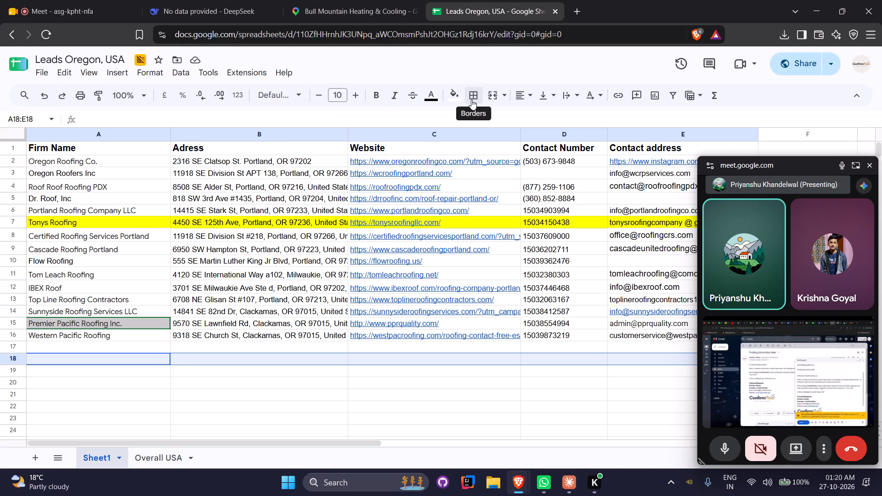
{"action": "left_click", "coordinate": [492, 97]}
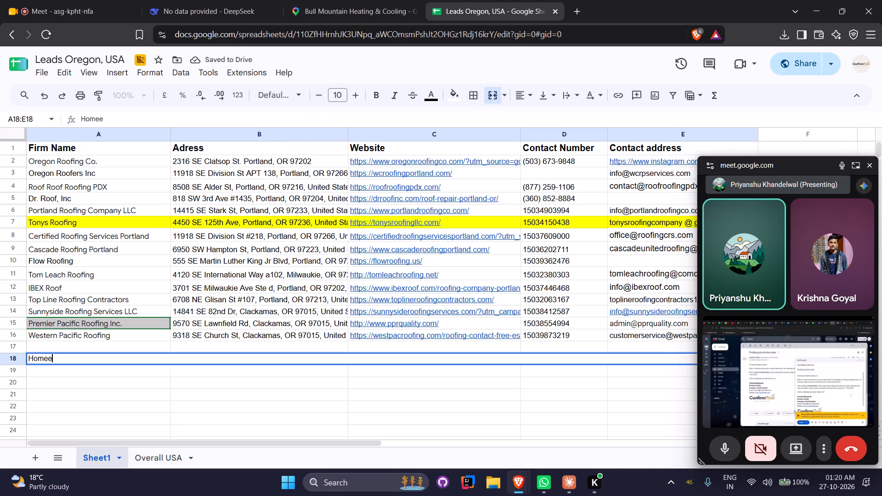
{"action": "key", "text": "BackSpace"}
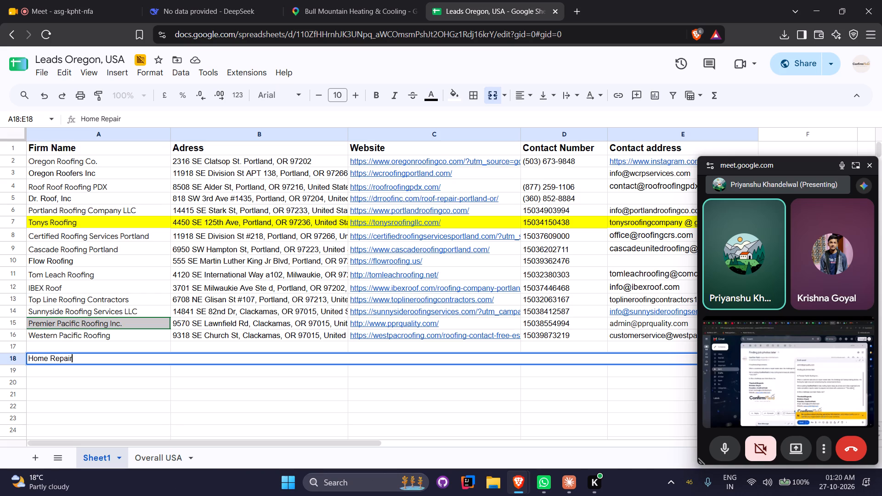
{"action": "key", "text": "Return"}
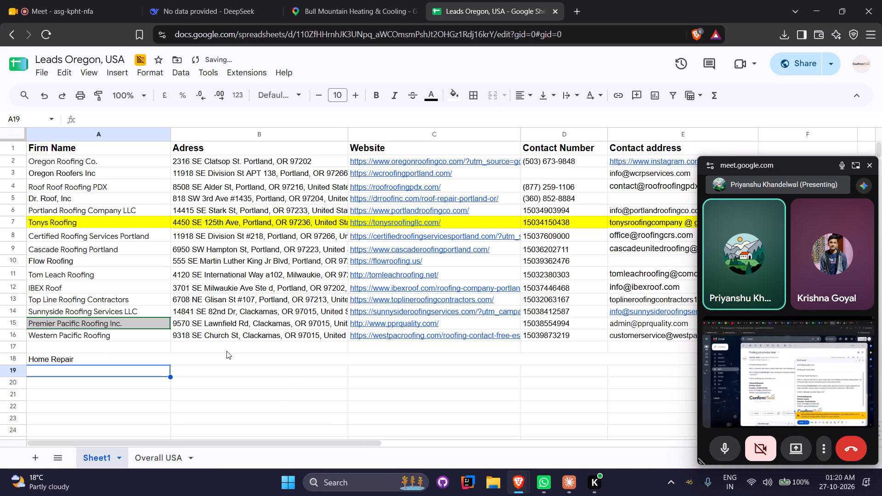
Centre the Home Repair heading across its merged row and make it bold.
{"action": "left_click", "coordinate": [218, 358]}
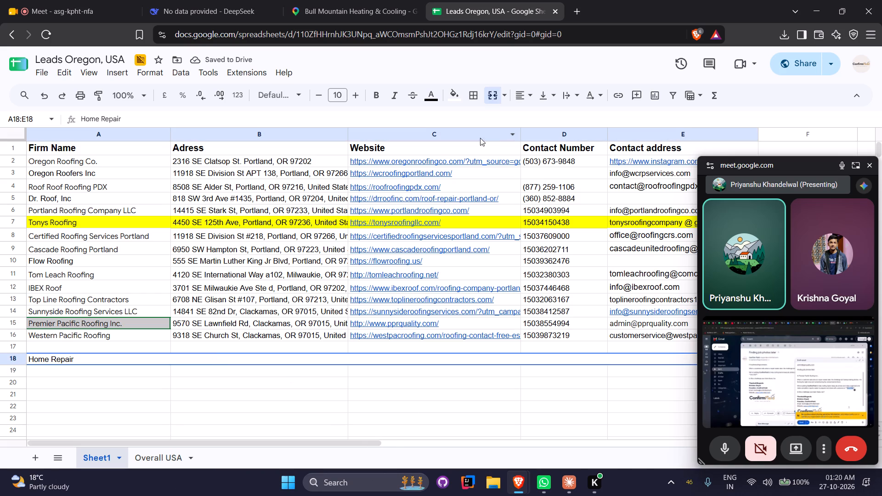
{"action": "left_click", "coordinate": [526, 100]}
{"action": "left_click", "coordinate": [543, 117]}
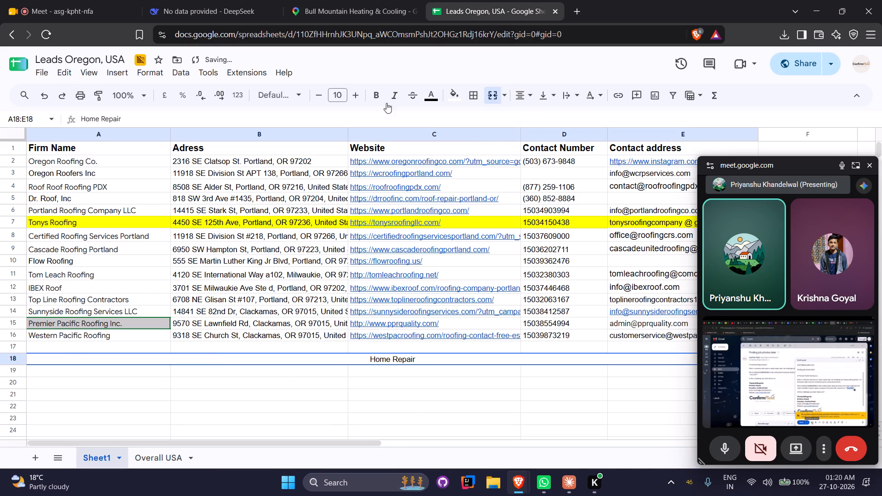
{"action": "left_click", "coordinate": [368, 101]}
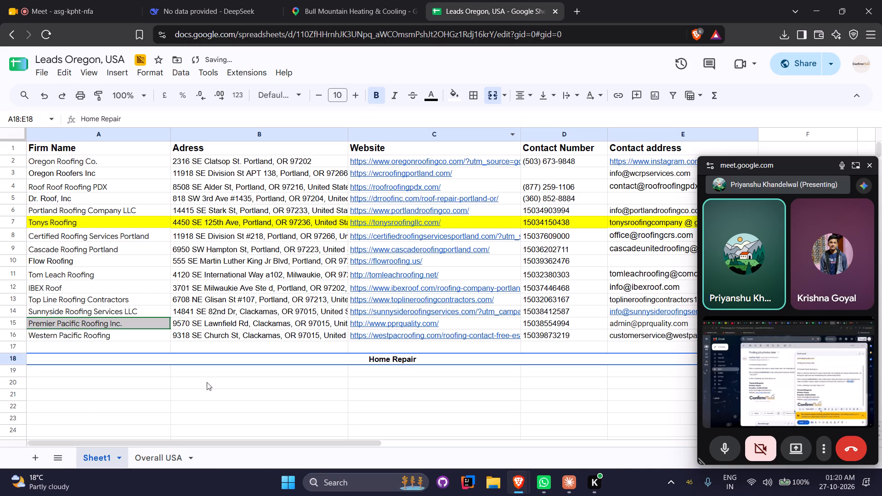
Copy the firm name Bull Mountain Heating & Cooling from its Google Maps listing into A19 and move to the adjacent address cell.
{"action": "left_click", "coordinate": [135, 373]}
{"action": "left_click", "coordinate": [332, 0]}
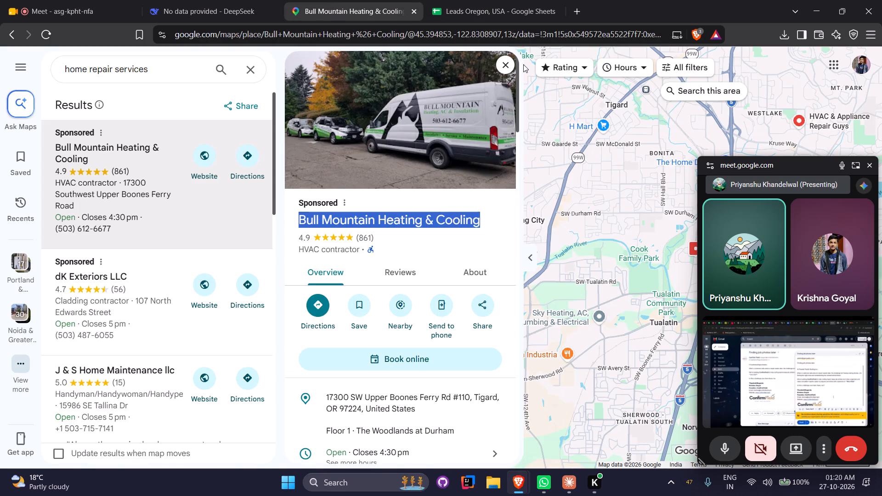
{"action": "key", "text": "ctrl+c"}
{"action": "left_click", "coordinate": [517, 0]}
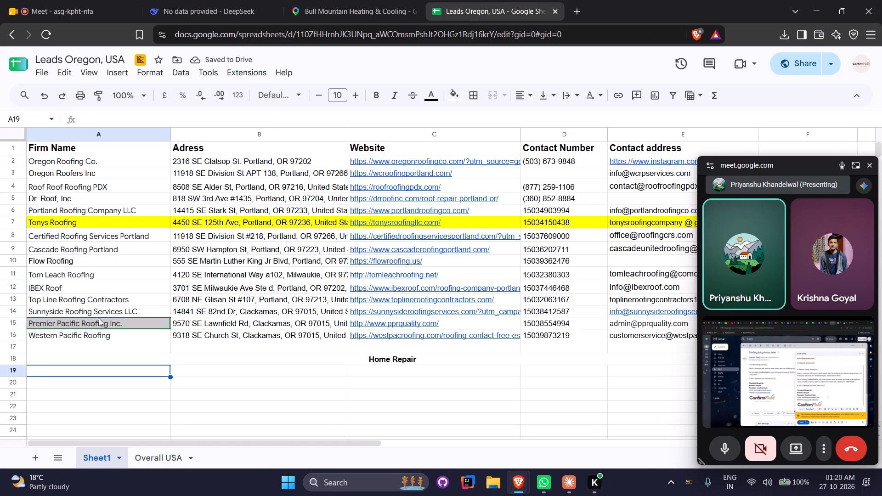
{"action": "key", "text": "ctrl+v"}
{"action": "left_click", "coordinate": [201, 371]}
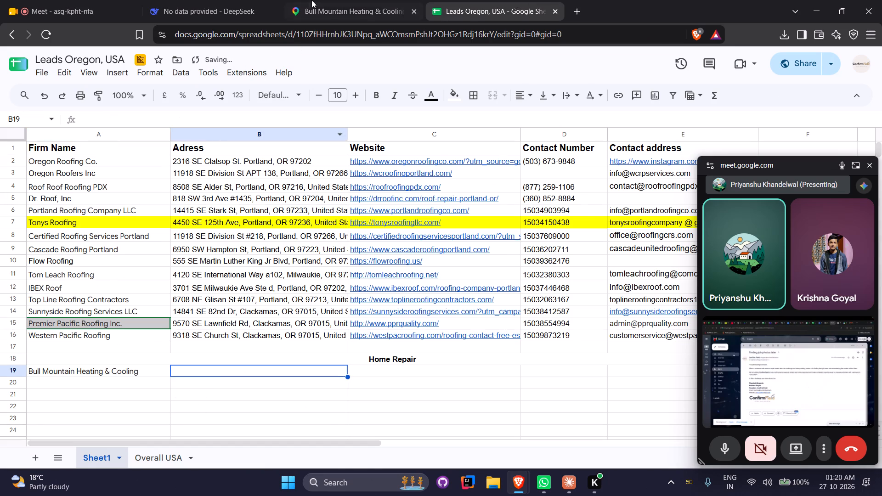
Copy the Bull Mountain Heating & Cooling street address from its Google Maps listing into cell B19 of the leads spreadsheet.
{"action": "left_click", "coordinate": [314, 0]}
{"action": "scroll", "coordinate": [373, 388], "scroll_direction": "down", "scroll_amount": 2}
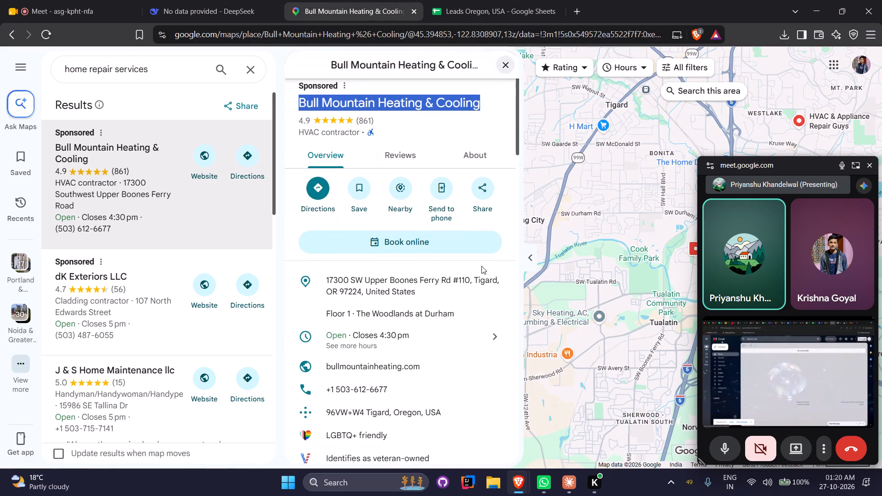
{"action": "left_click", "coordinate": [498, 279]}
{"action": "left_click", "coordinate": [514, 0]}
{"action": "key", "text": "ctrl+v"}
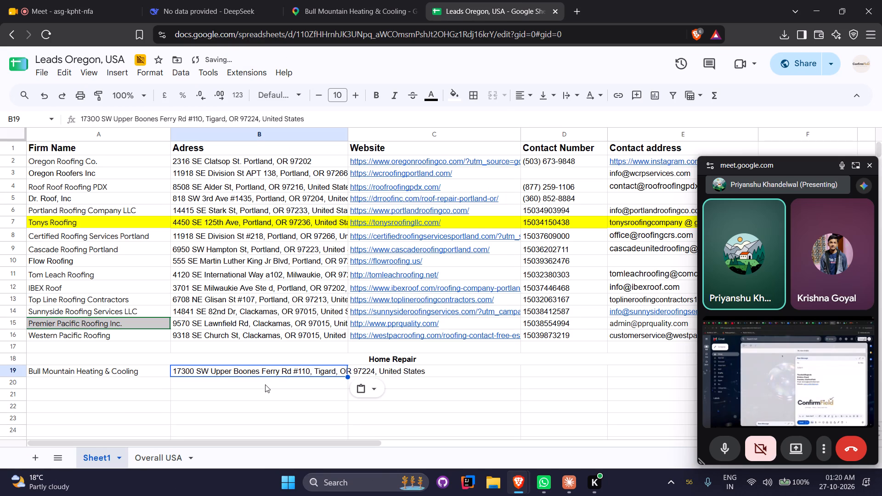
{"action": "left_click", "coordinate": [352, 0]}
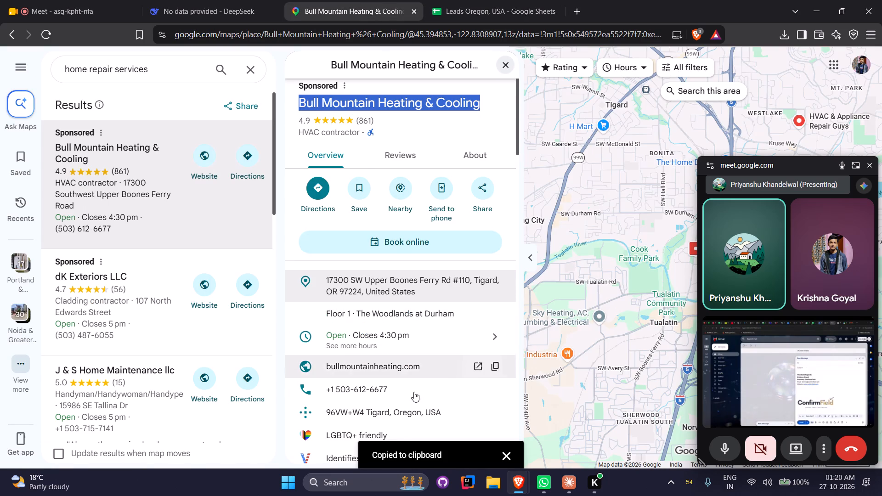
{"action": "scroll", "coordinate": [418, 391], "scroll_direction": "down", "scroll_amount": 2}
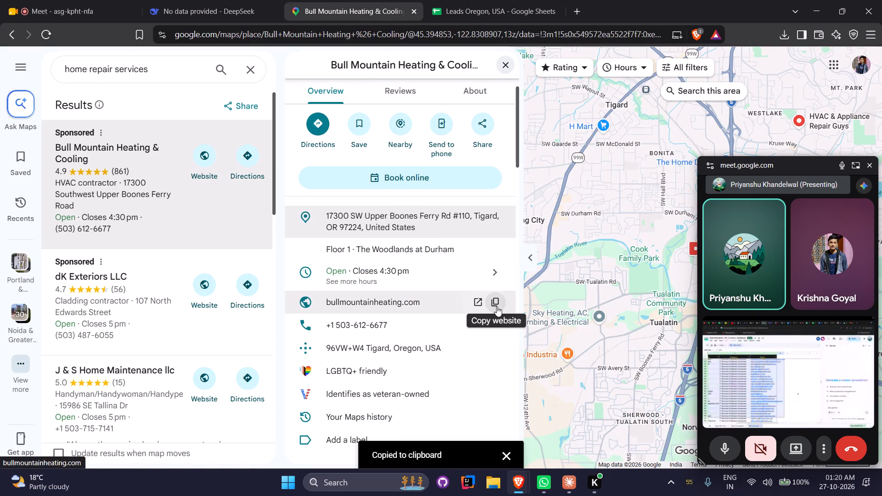
{"action": "left_click", "coordinate": [497, 306]}
{"action": "left_click", "coordinate": [489, 248]}
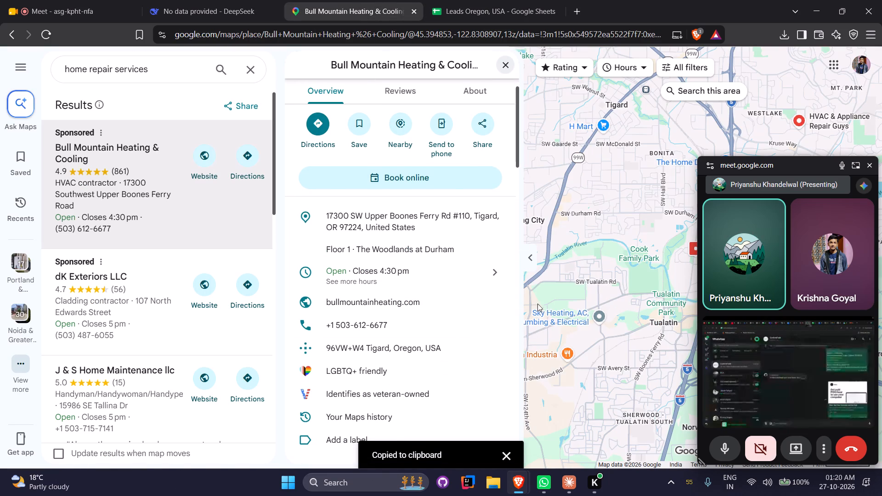
{"action": "left_click", "coordinate": [495, 300]}
{"action": "left_click", "coordinate": [529, 0]}
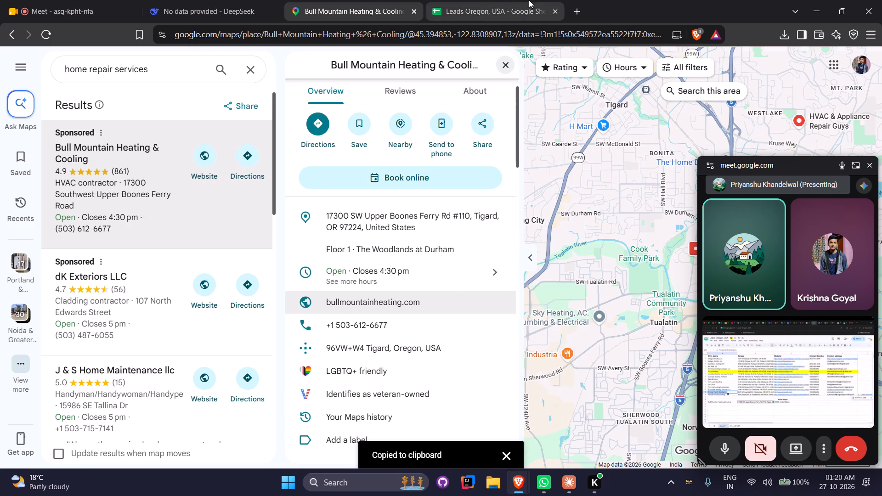
{"action": "left_click", "coordinate": [496, 367]}
{"action": "key", "text": "ctrl+v"}
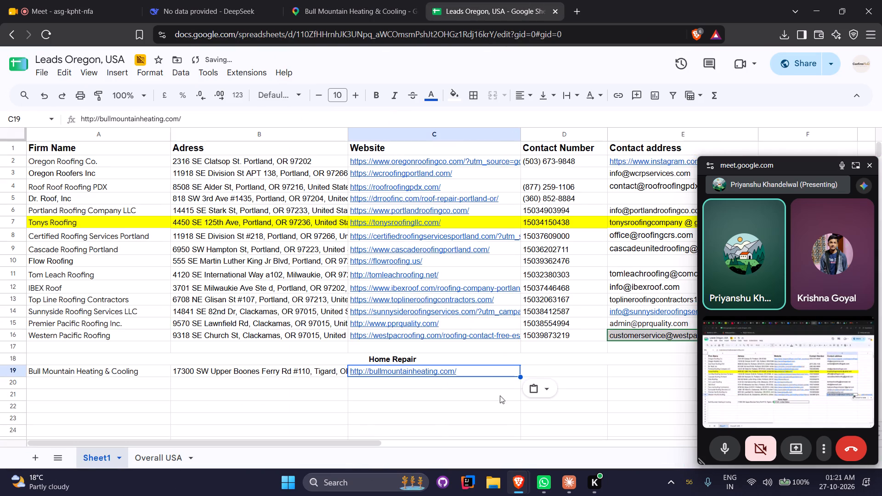
Look through the Bull Mountain Heating & Cooling listing, open its website bullmountainheating.com and check the home page down to the footer for contact details.
{"action": "left_click", "coordinate": [571, 370]}
{"action": "left_click", "coordinate": [386, 0]}
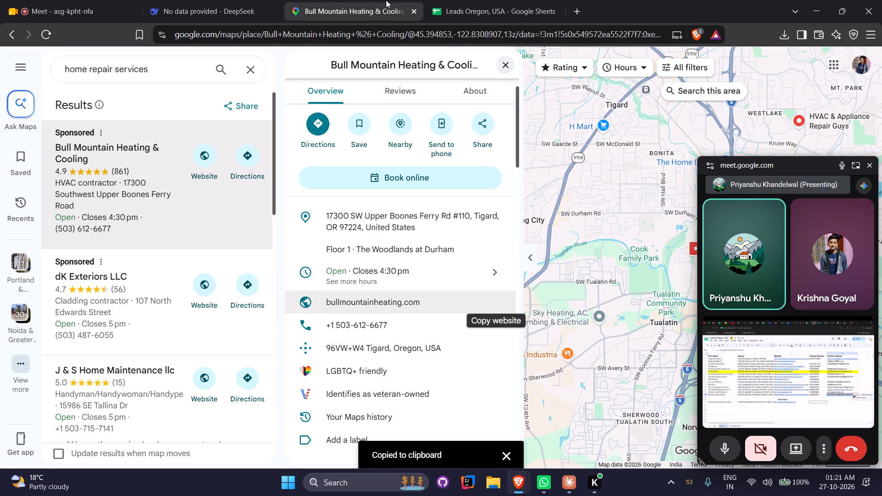
{"action": "scroll", "coordinate": [414, 356], "scroll_direction": "down", "scroll_amount": 9}
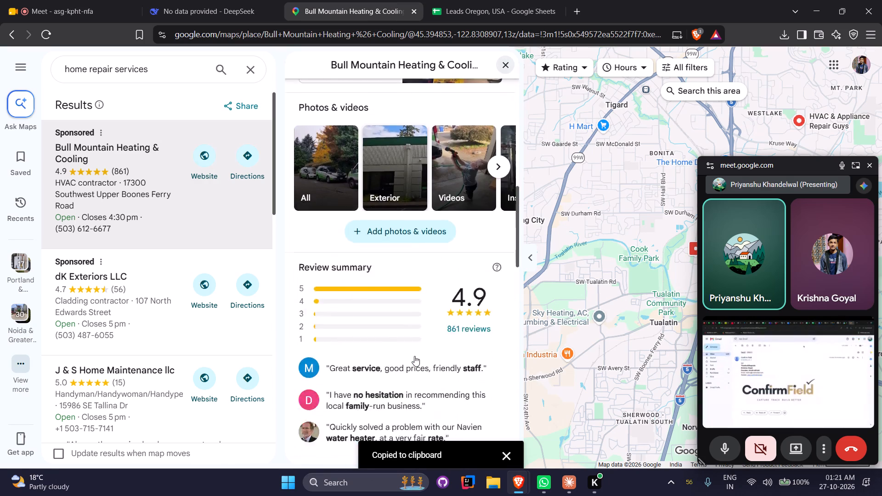
{"action": "scroll", "coordinate": [414, 356], "scroll_direction": "down", "scroll_amount": 7}
{"action": "scroll", "coordinate": [414, 356], "scroll_direction": "up", "scroll_amount": 7}
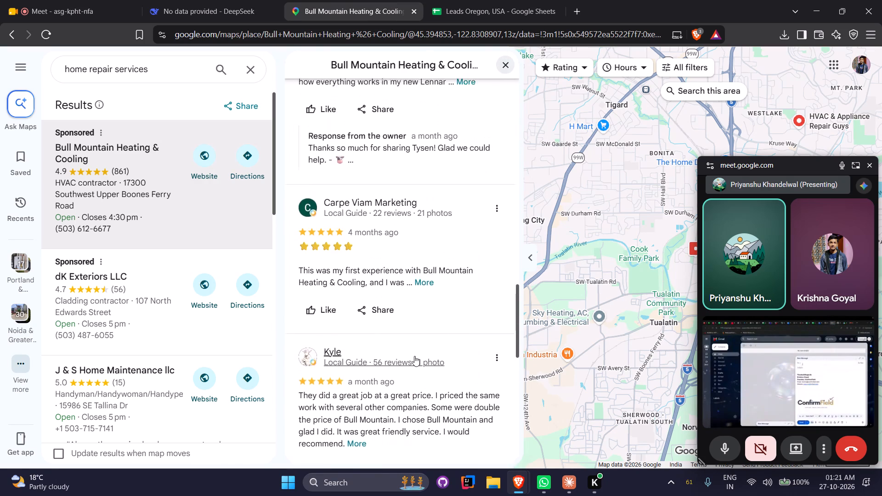
{"action": "scroll", "coordinate": [414, 356], "scroll_direction": "down", "scroll_amount": 9}
{"action": "left_click", "coordinate": [426, 183]}
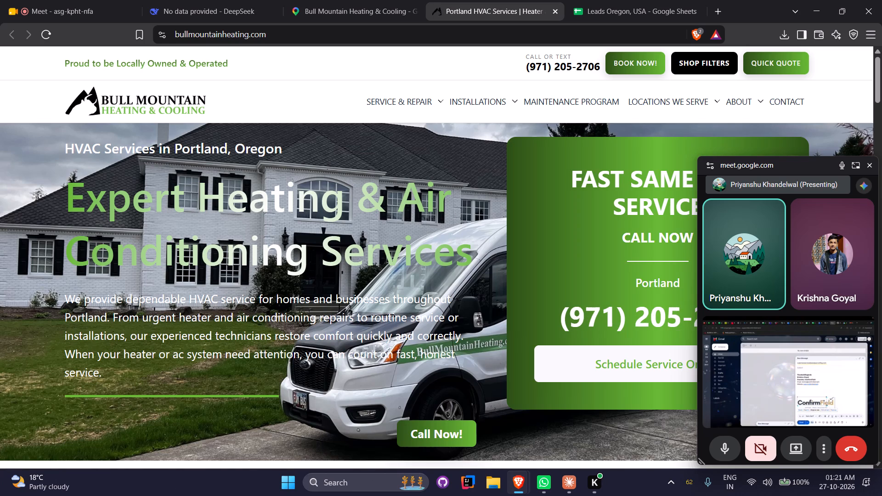
{"action": "scroll", "coordinate": [287, 204], "scroll_direction": "down", "scroll_amount": 14}
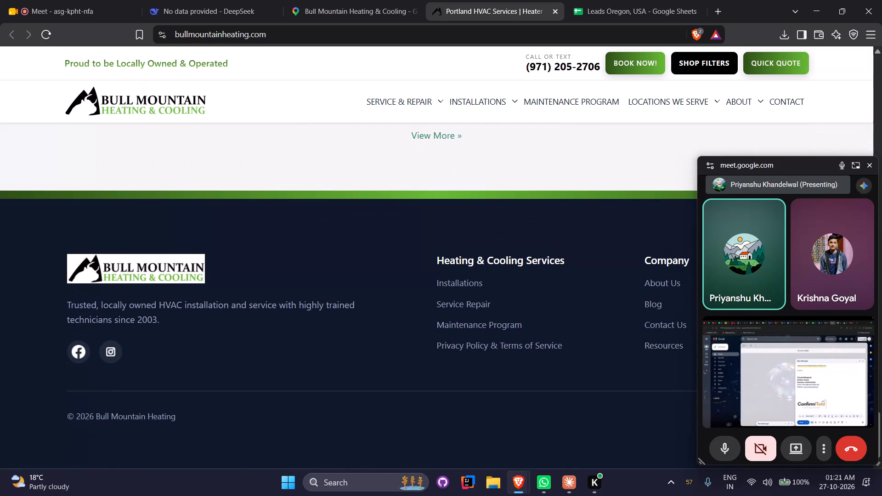
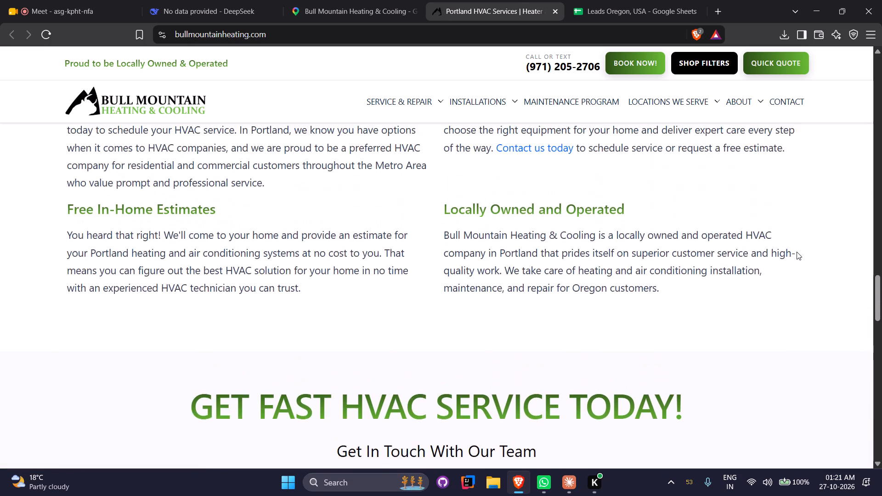
Open the Bull Mountain Heating & Cooling Facebook page from its Google Maps listing, close the company website, and find the Intro contact details.
{"action": "scroll", "coordinate": [797, 252], "scroll_direction": "up", "scroll_amount": 9}
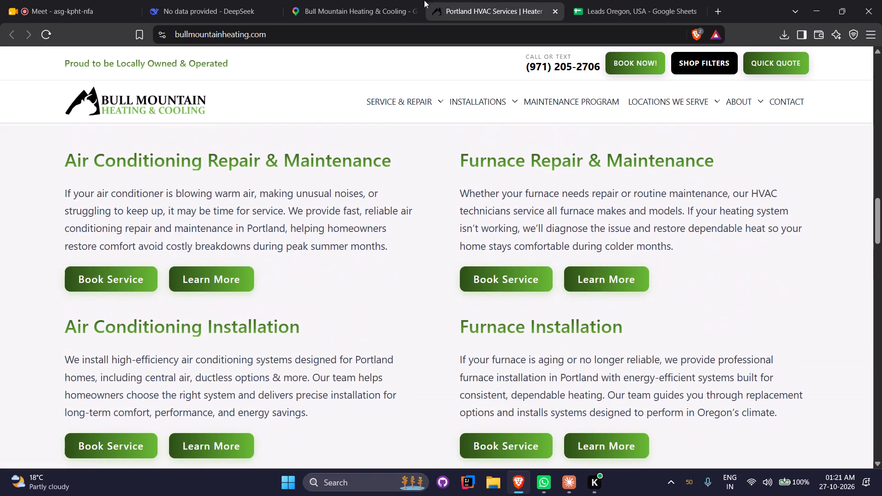
{"action": "left_click", "coordinate": [396, 0]}
{"action": "left_click", "coordinate": [341, 308]}
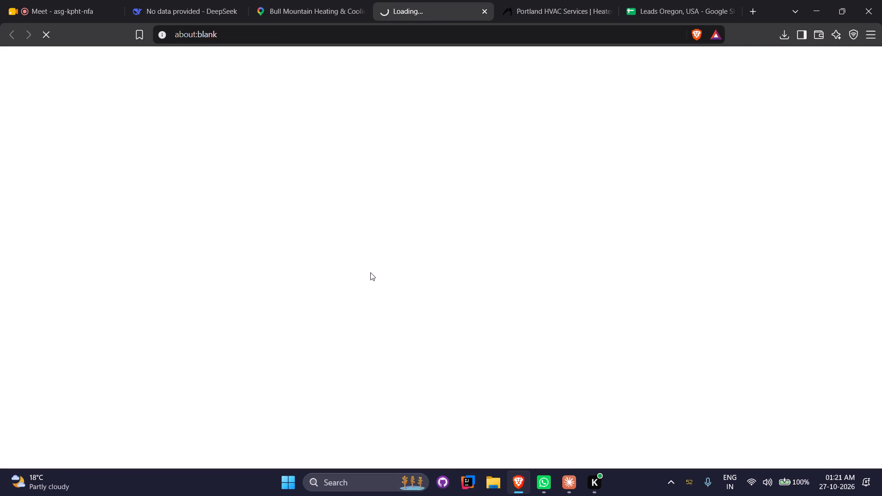
{"action": "left_click", "coordinate": [611, 15]}
{"action": "scroll", "coordinate": [461, 336], "scroll_direction": "down", "scroll_amount": 2}
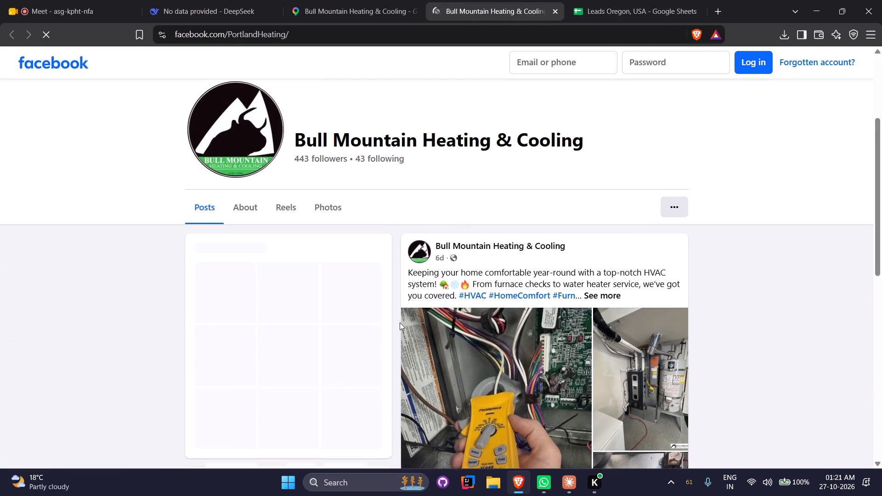
{"action": "scroll", "coordinate": [400, 322], "scroll_direction": "down", "scroll_amount": 2}
{"action": "scroll", "coordinate": [257, 293], "scroll_direction": "down", "scroll_amount": 1}
Copy the company's email address from the Intro section of the Bull Mountain Heating & Cooling Facebook page.
{"action": "left_click_drag", "start_coordinate": [212, 366], "coordinate": [266, 361]}
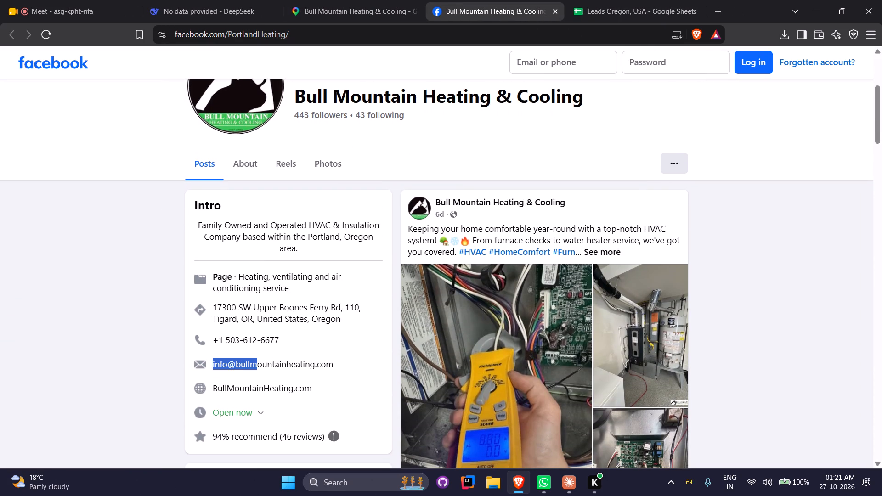
{"action": "left_click_drag", "start_coordinate": [266, 361], "coordinate": [329, 361]}
{"action": "left_click", "coordinate": [330, 361]}
{"action": "left_click_drag", "start_coordinate": [342, 360], "coordinate": [210, 342]}
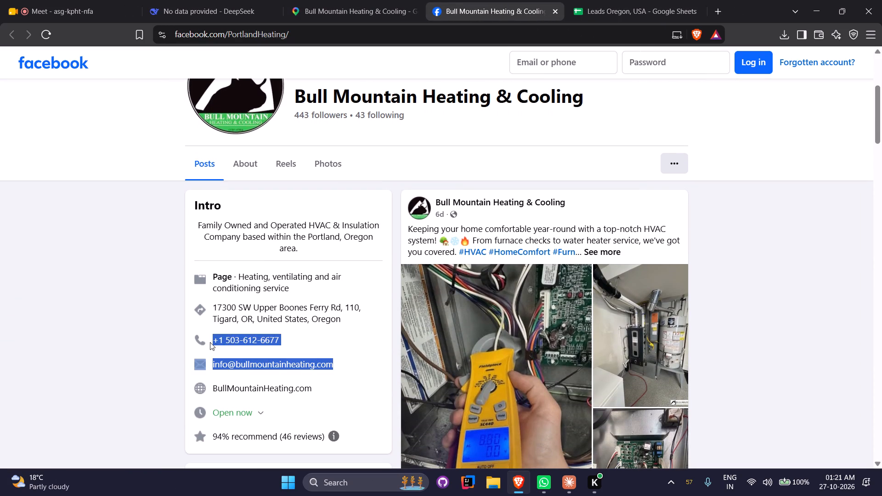
{"action": "left_click_drag", "start_coordinate": [210, 342], "coordinate": [210, 360]}
{"action": "key", "text": "ctrl+c"}
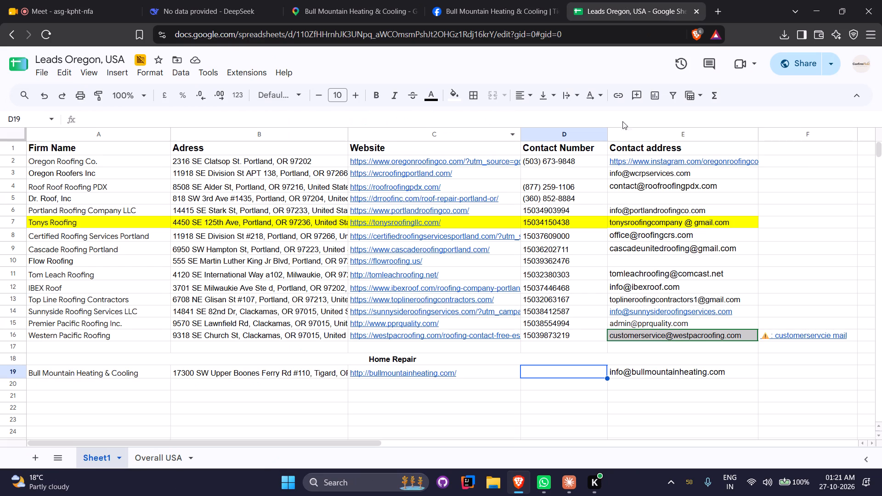
Paste the copied Bull Mountain Heating & Cooling phone number into contact number cell D19.
{"action": "key", "text": "ctrl+v"}
{"action": "left_click", "coordinate": [487, 336]}
Open the Andy's Home Services LLC listing from the home repair results and copy its firm name into cell A20.
{"action": "scroll", "coordinate": [487, 336], "scroll_direction": "down", "scroll_amount": 1}
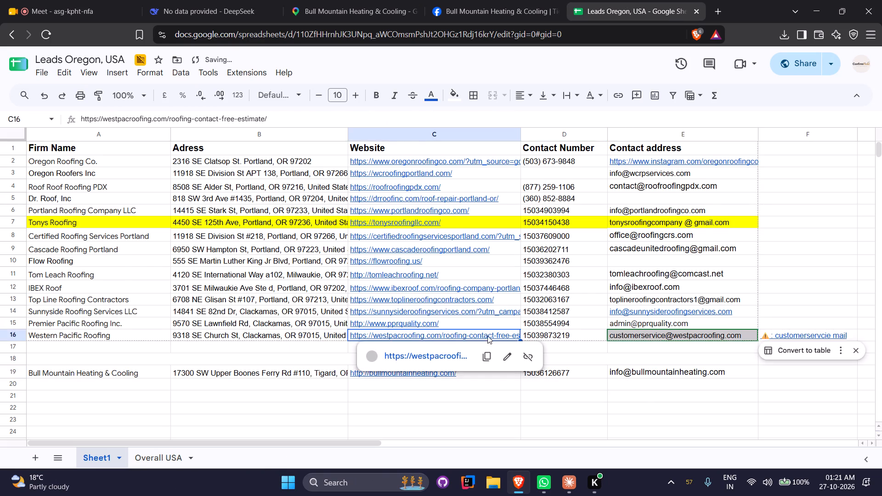
{"action": "scroll", "coordinate": [487, 336], "scroll_direction": "down", "scroll_amount": 1}
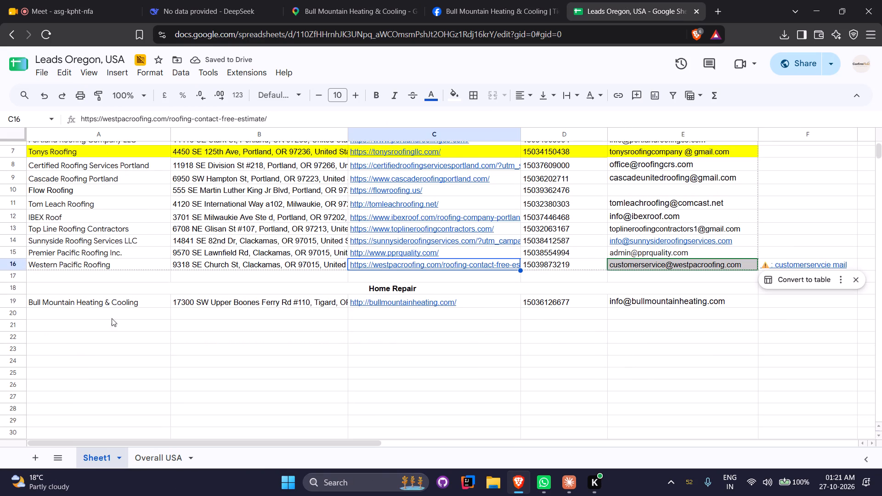
{"action": "left_click", "coordinate": [103, 315]}
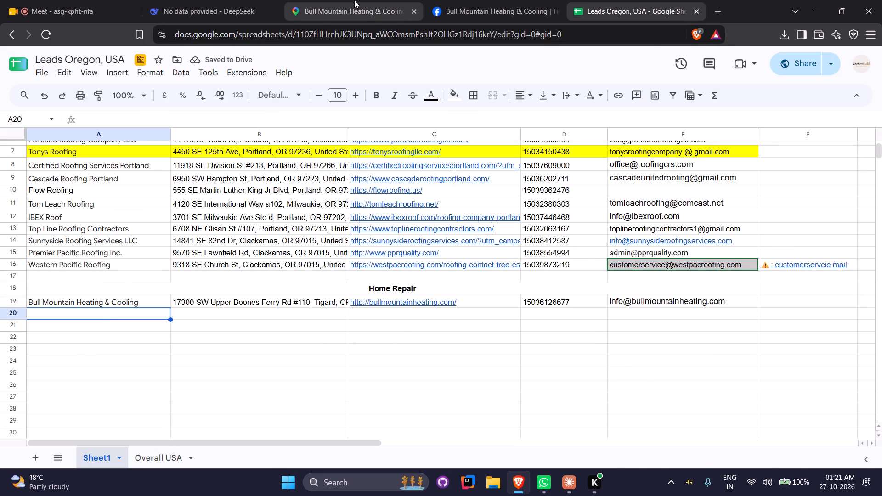
{"action": "left_click", "coordinate": [354, 0]}
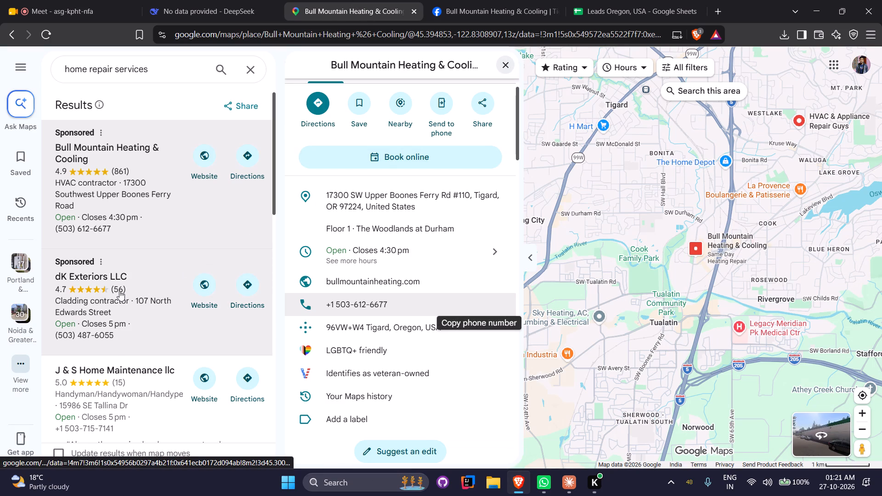
{"action": "scroll", "coordinate": [115, 313], "scroll_direction": "down", "scroll_amount": 4}
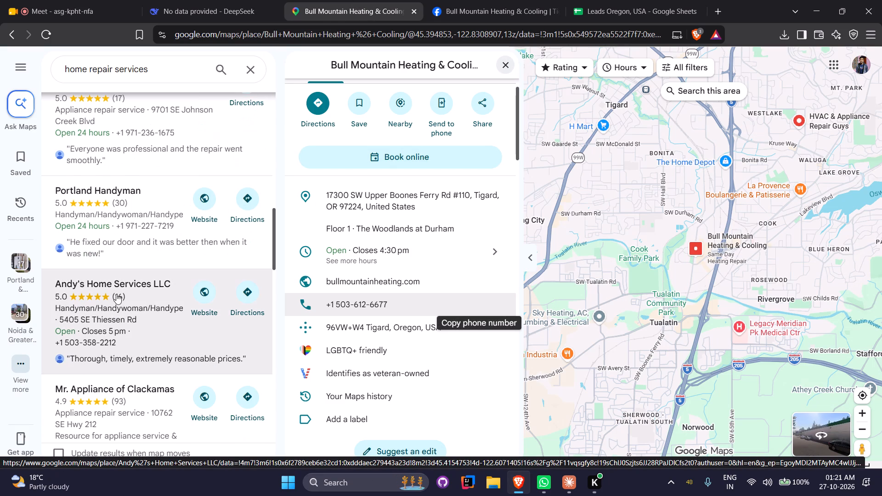
{"action": "left_click", "coordinate": [116, 288]}
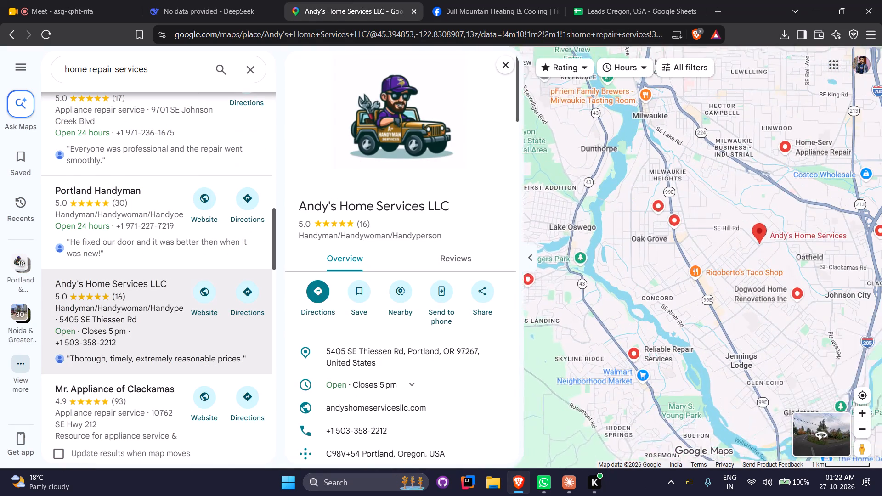
{"action": "left_click_drag", "start_coordinate": [297, 208], "coordinate": [465, 210]}
{"action": "key", "text": "ctrl+c"}
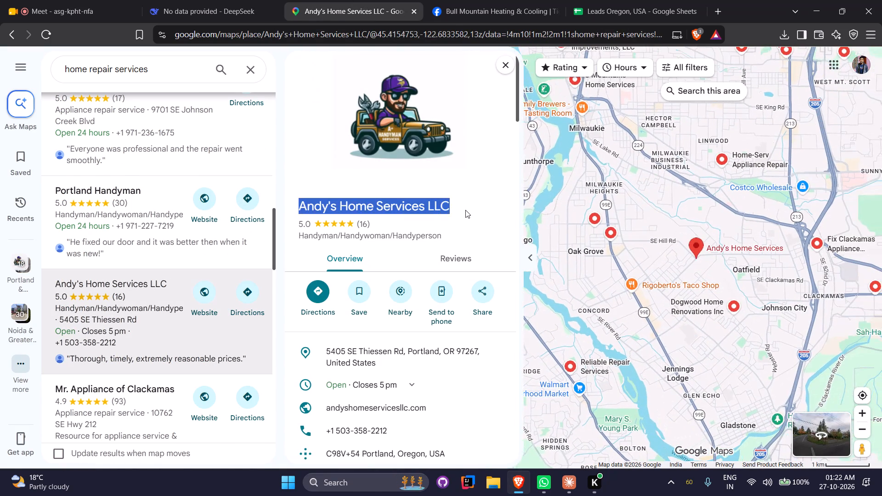
{"action": "left_click", "coordinate": [496, 0]}
{"action": "left_click", "coordinate": [599, 0]}
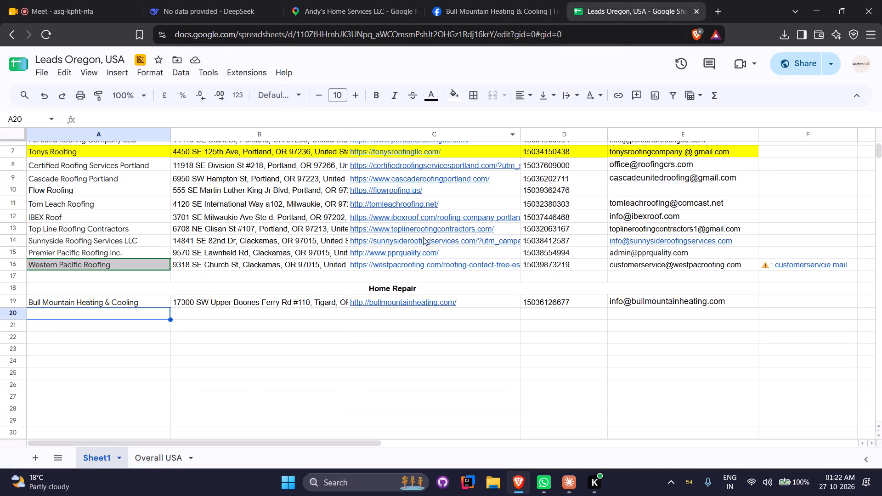
{"action": "key", "text": "ctrl+v"}
Close the Bull Mountain Facebook page and copy the Andy's Home Services LLC address from its Maps listing into B20.
{"action": "left_click", "coordinate": [192, 314]}
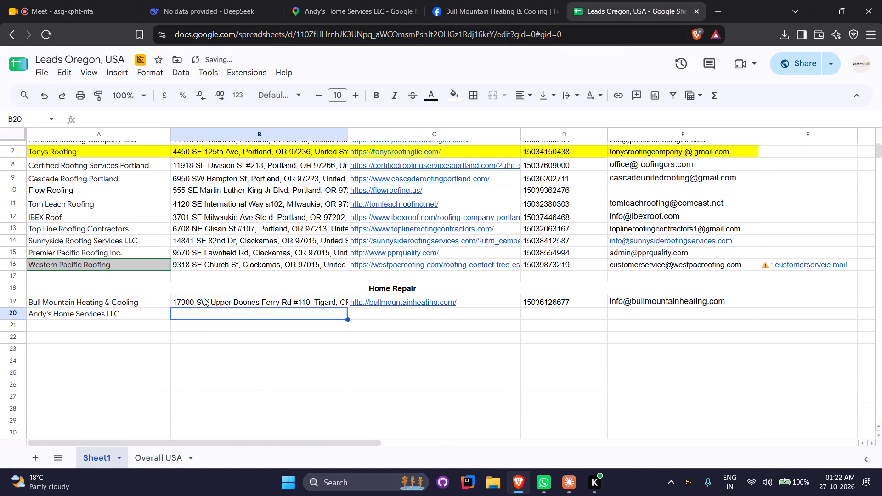
{"action": "left_click", "coordinate": [449, 0]}
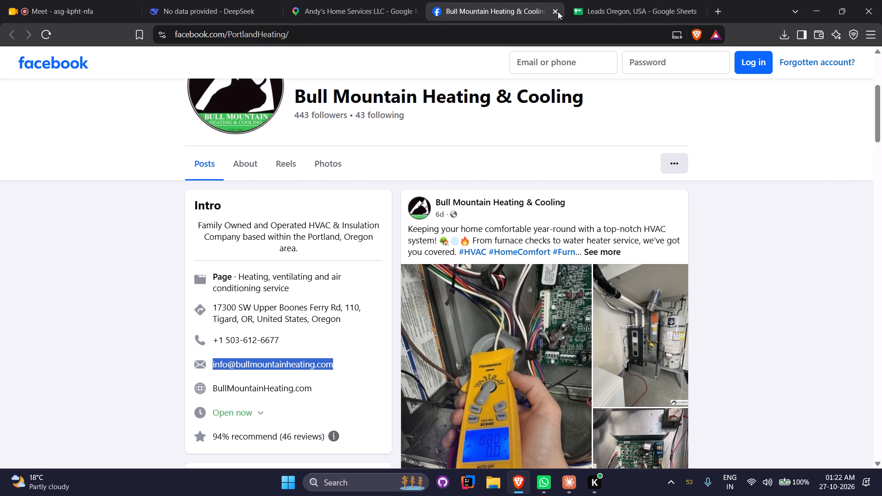
{"action": "left_click", "coordinate": [558, 12]}
{"action": "left_click", "coordinate": [359, 0]}
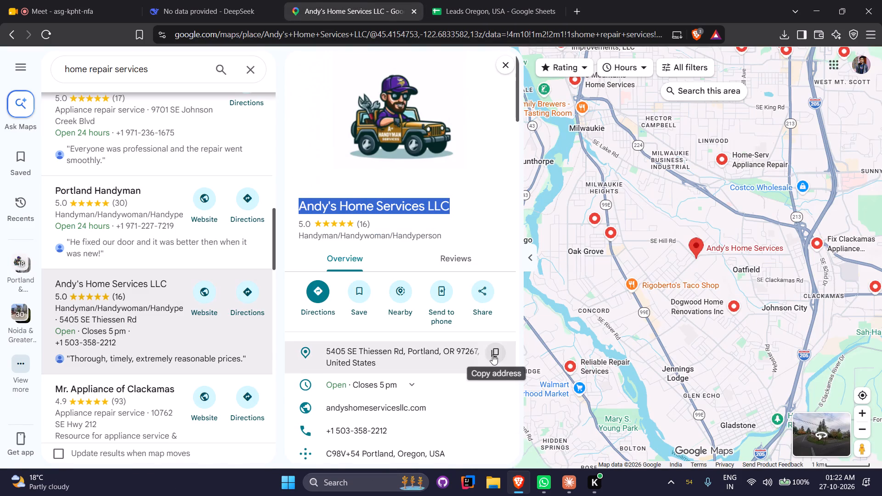
{"action": "left_click", "coordinate": [494, 355]}
{"action": "left_click", "coordinate": [551, 0]}
{"action": "key", "text": "ctrl+v"}
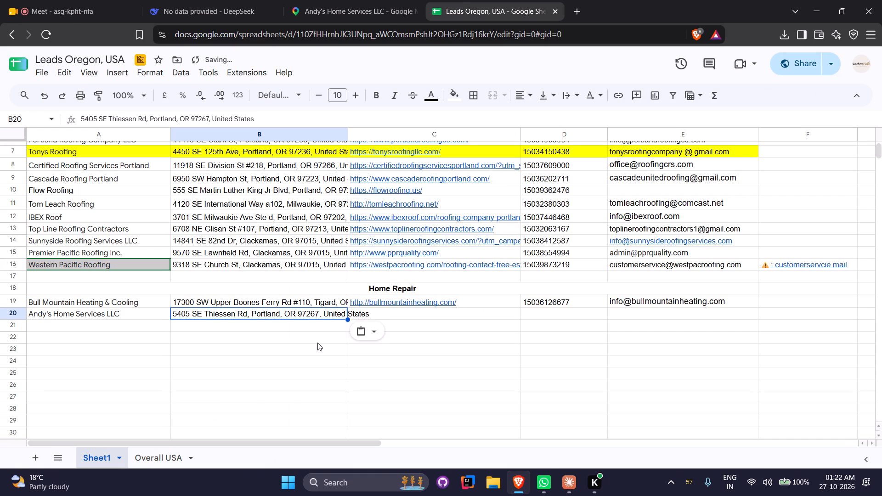
Copy the Andy's Home Services LLC website address from its Maps listing into cell C20.
{"action": "left_click", "coordinate": [421, 314]}
{"action": "left_click", "coordinate": [356, 0]}
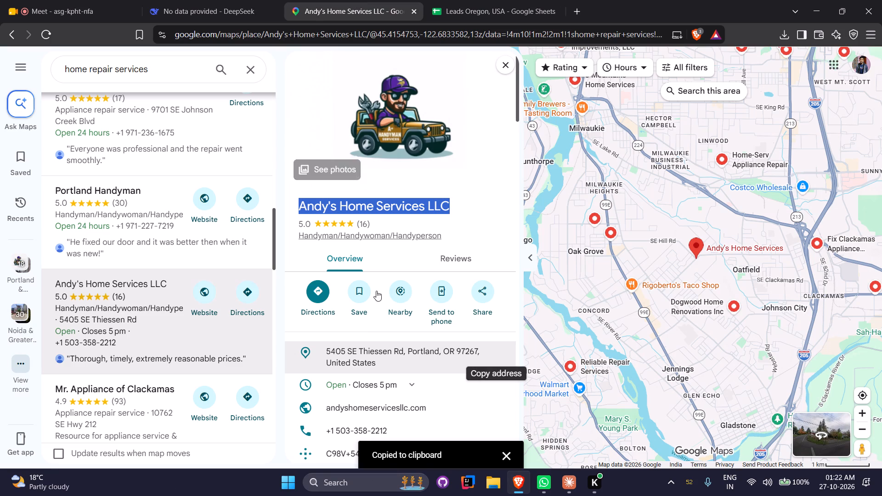
{"action": "left_click", "coordinate": [488, 414]}
{"action": "left_click", "coordinate": [493, 0]}
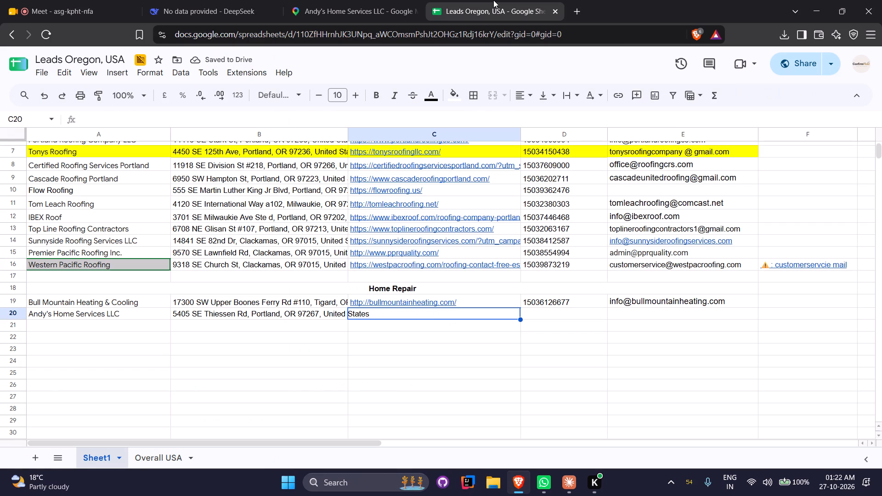
{"action": "key", "text": "ctrl+v"}
Copy the Andy's Home Services LLC phone number from its Google Maps listing into cell D20 of the leads spreadsheet.
{"action": "left_click", "coordinate": [578, 316]}
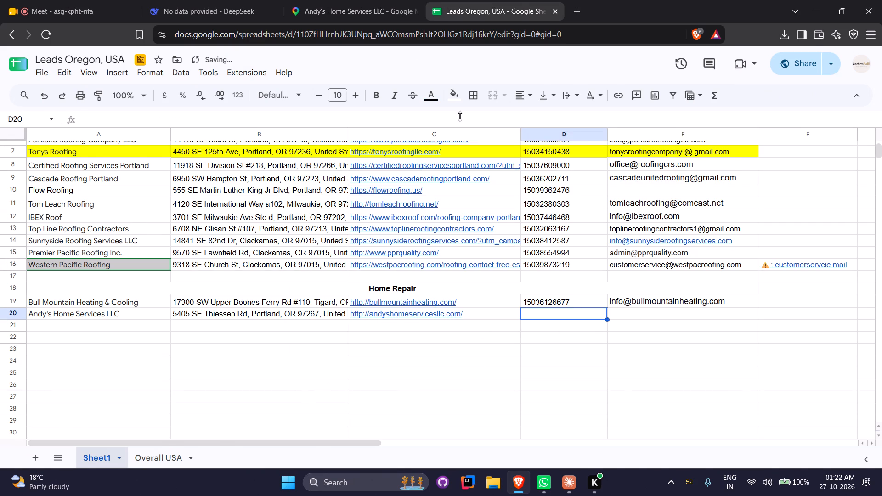
{"action": "left_click", "coordinate": [377, 0]}
{"action": "scroll", "coordinate": [373, 363], "scroll_direction": "down", "scroll_amount": 4}
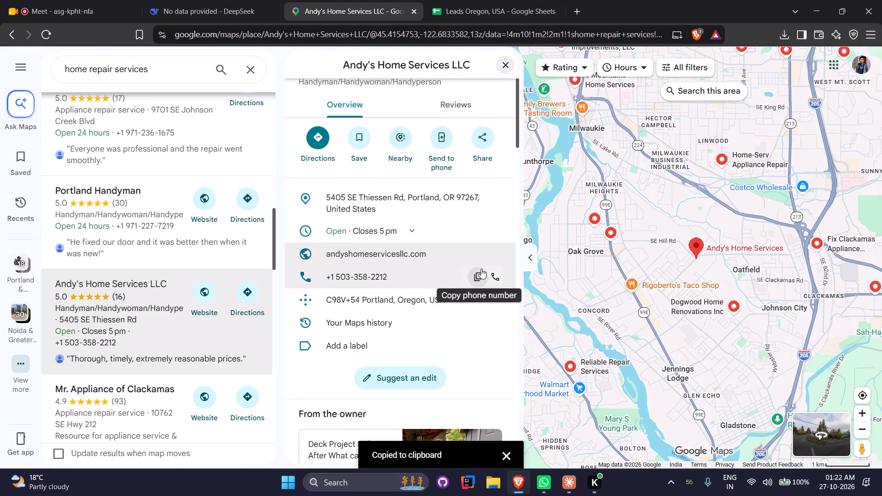
{"action": "left_click", "coordinate": [481, 269]}
{"action": "left_click", "coordinate": [500, 0]}
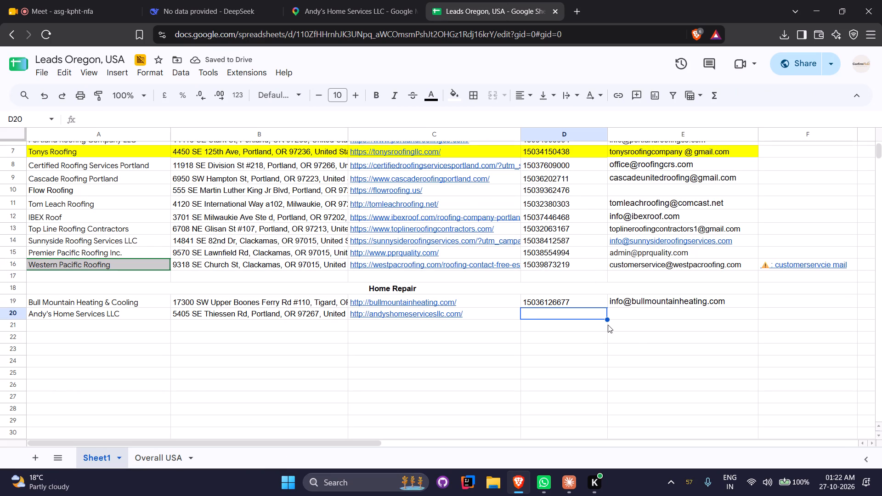
{"action": "key", "text": "ctrl+v"}
Select email cell E20, return to the Andy's Home Services LLC Google Maps listing and look through it down to the web results.
{"action": "left_click", "coordinate": [639, 311]}
{"action": "left_click", "coordinate": [408, 0]}
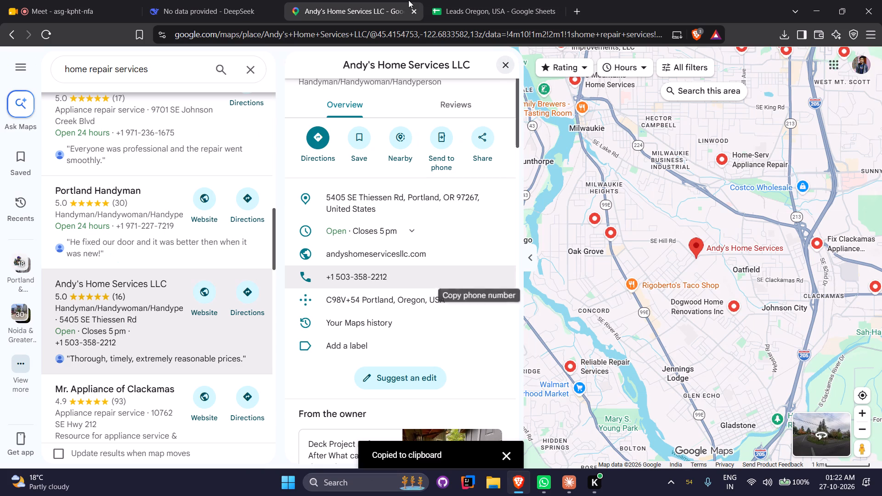
{"action": "scroll", "coordinate": [379, 363], "scroll_direction": "up", "scroll_amount": 1}
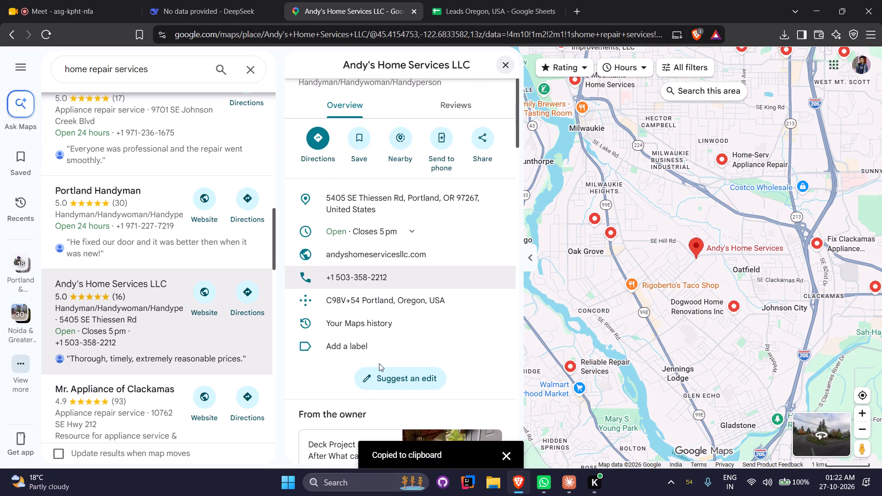
{"action": "scroll", "coordinate": [379, 363], "scroll_direction": "up", "scroll_amount": 1}
{"action": "scroll", "coordinate": [379, 363], "scroll_direction": "down", "scroll_amount": 8}
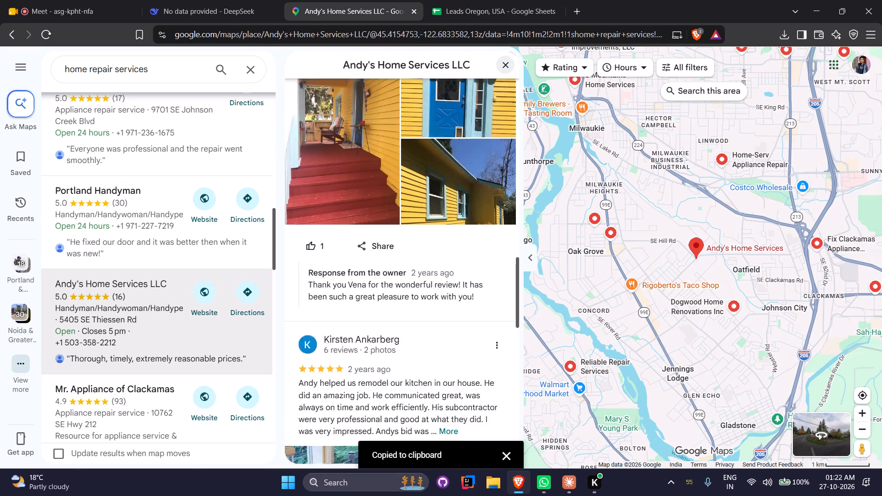
{"action": "scroll", "coordinate": [379, 363], "scroll_direction": "down", "scroll_amount": 8}
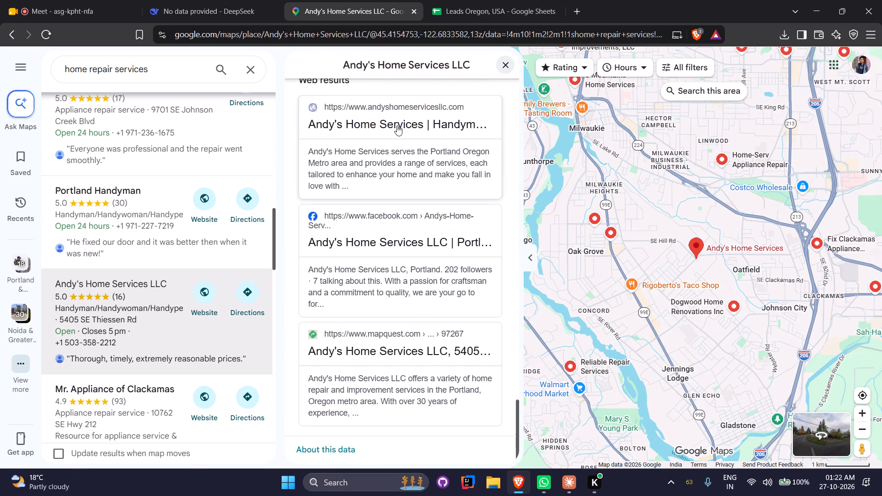
Open the andyshomeservicesllc.com website from the listing's web results and check its home page down to the footer for contact details.
{"action": "left_click", "coordinate": [405, 118]}
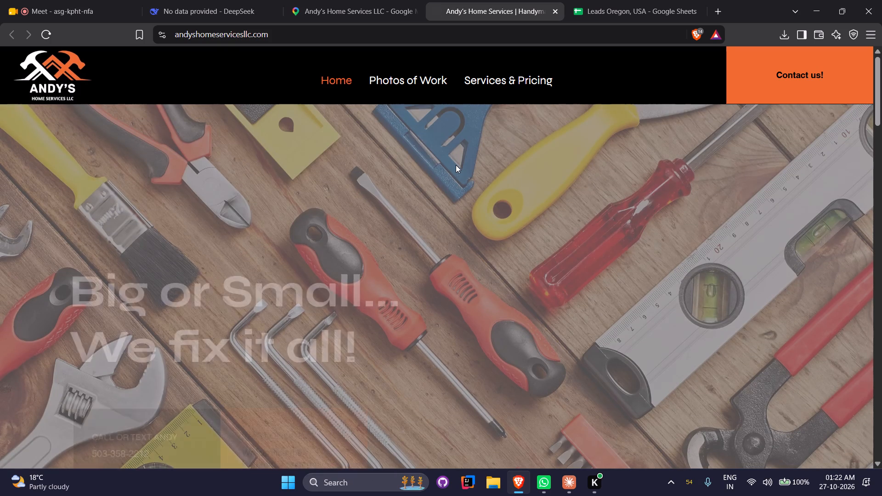
{"action": "scroll", "coordinate": [456, 165], "scroll_direction": "down", "scroll_amount": 5}
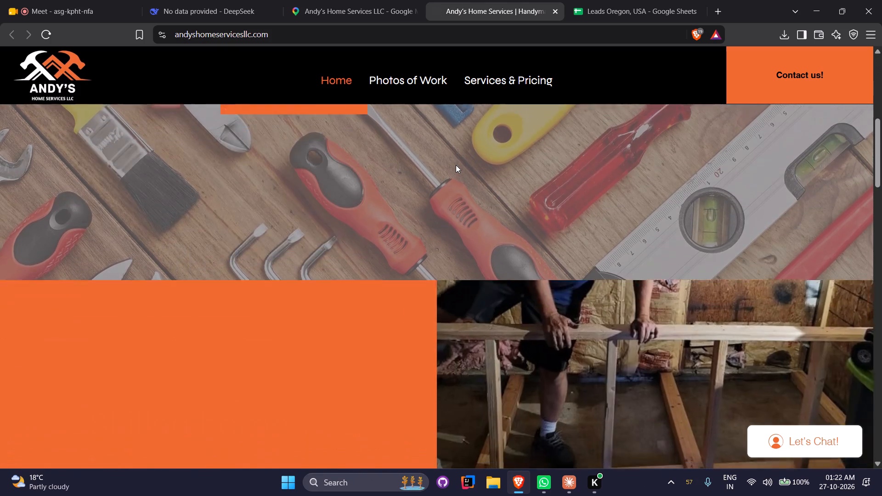
{"action": "scroll", "coordinate": [456, 165], "scroll_direction": "down", "scroll_amount": 10}
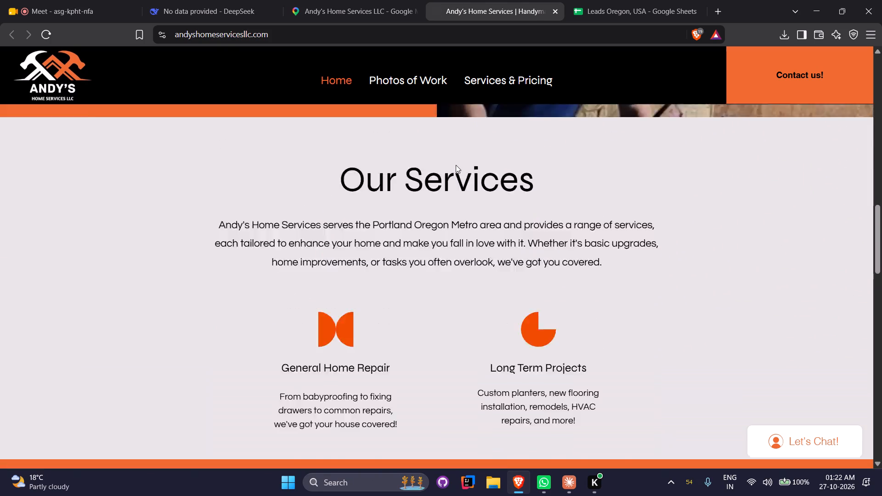
{"action": "scroll", "coordinate": [456, 165], "scroll_direction": "down", "scroll_amount": 4}
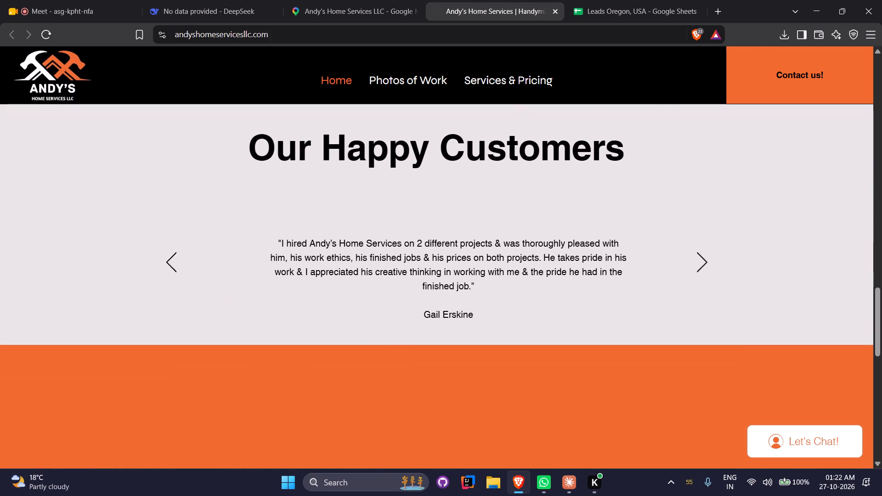
{"action": "scroll", "coordinate": [452, 192], "scroll_direction": "down", "scroll_amount": 5}
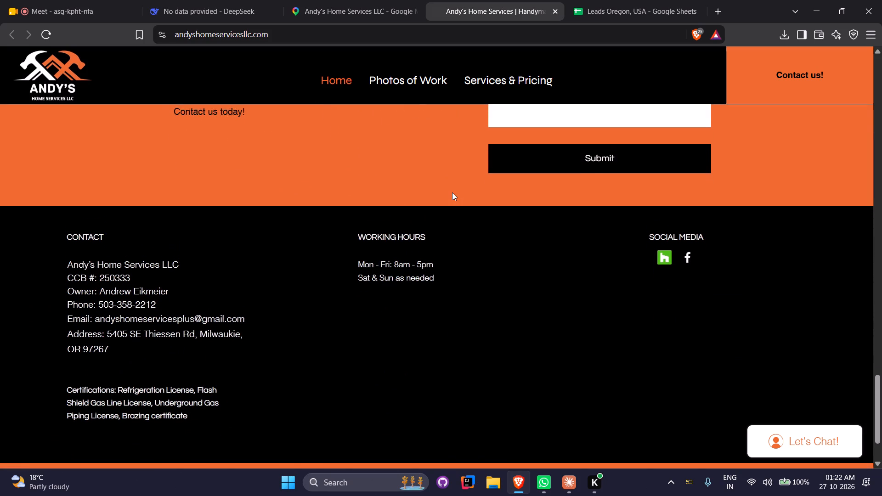
{"action": "scroll", "coordinate": [452, 192], "scroll_direction": "down", "scroll_amount": 5}
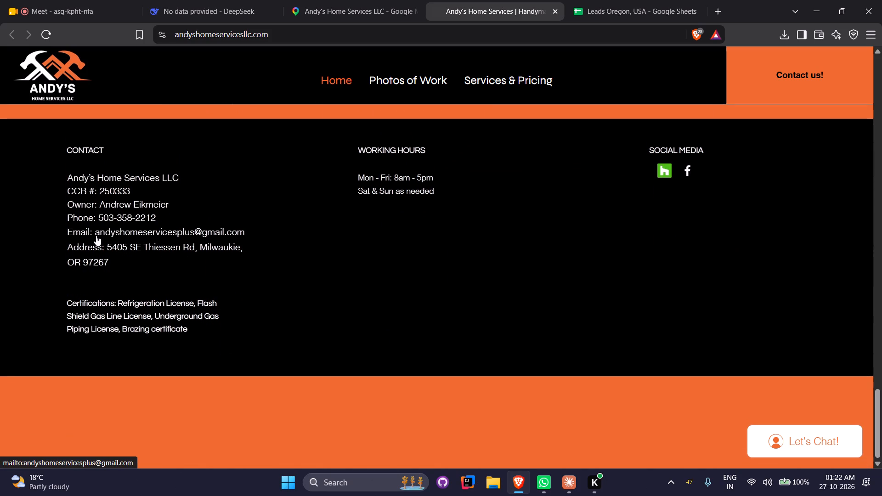
Copy the Andy's Home Services LLC email address from the website footer into cell E20 of the leads spreadsheet.
{"action": "left_click_drag", "start_coordinate": [94, 233], "coordinate": [242, 238]}
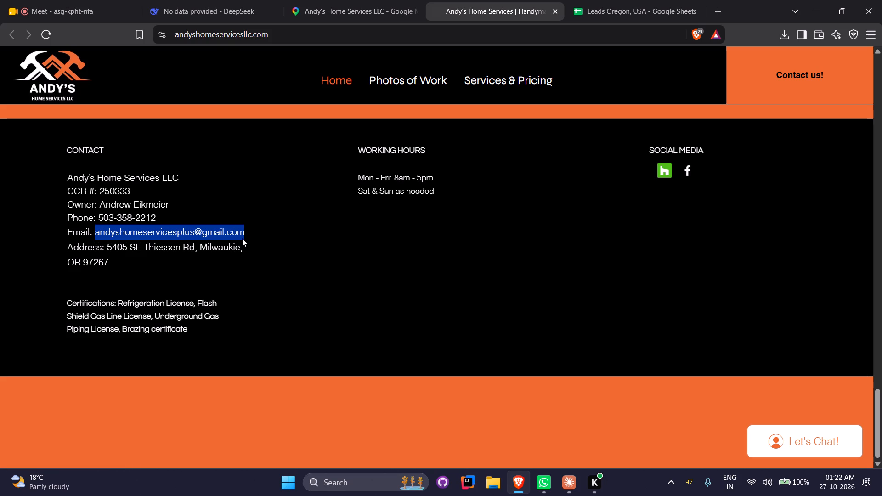
{"action": "left_click_drag", "start_coordinate": [242, 238], "coordinate": [243, 238]}
{"action": "key", "text": "ctrl+c"}
{"action": "left_click", "coordinate": [364, 0]}
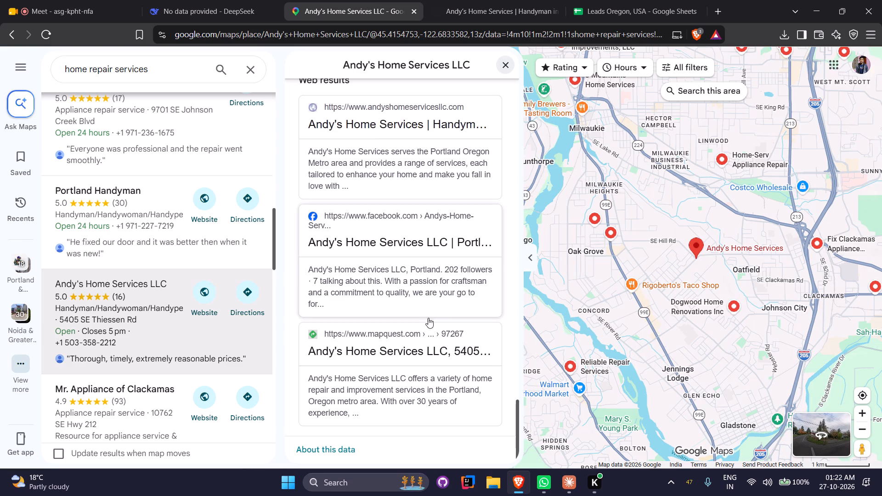
{"action": "left_click", "coordinate": [241, 0]}
{"action": "left_click", "coordinate": [401, 0]}
{"action": "left_click", "coordinate": [418, 0]}
{"action": "left_click", "coordinate": [478, 0]}
{"action": "left_click", "coordinate": [622, 0]}
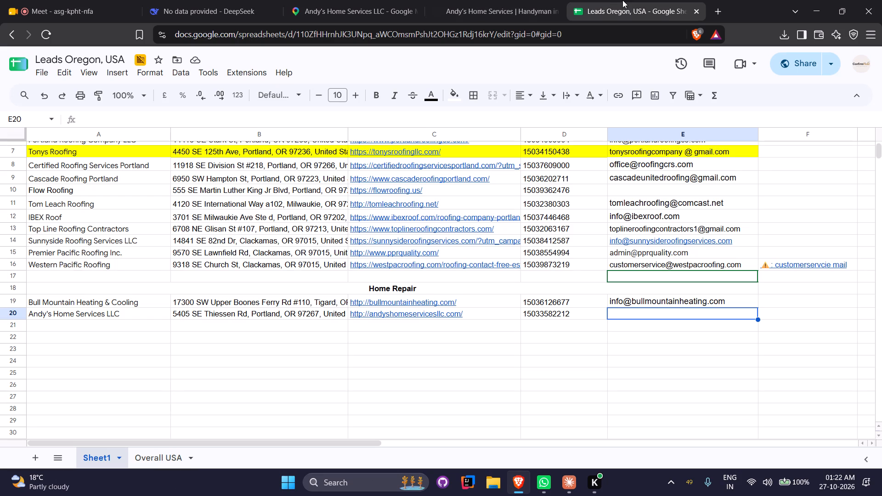
{"action": "key", "text": "ctrl+v"}
{"action": "left_click", "coordinate": [625, 338]}
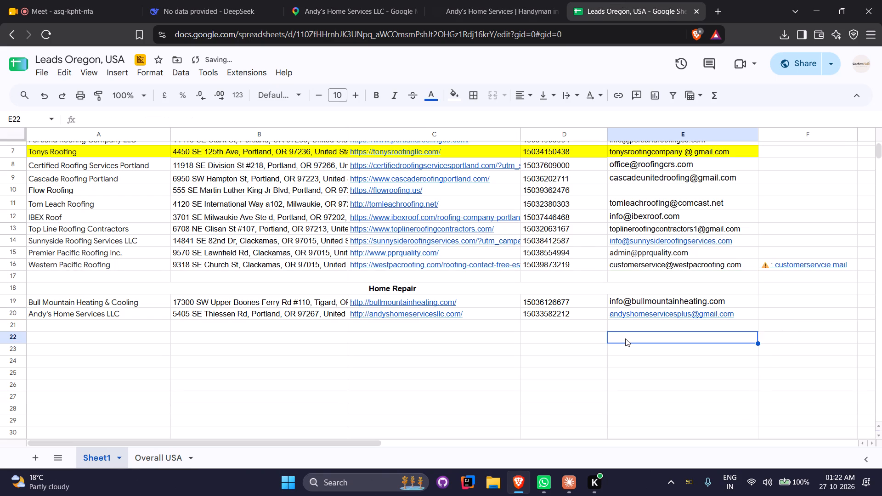
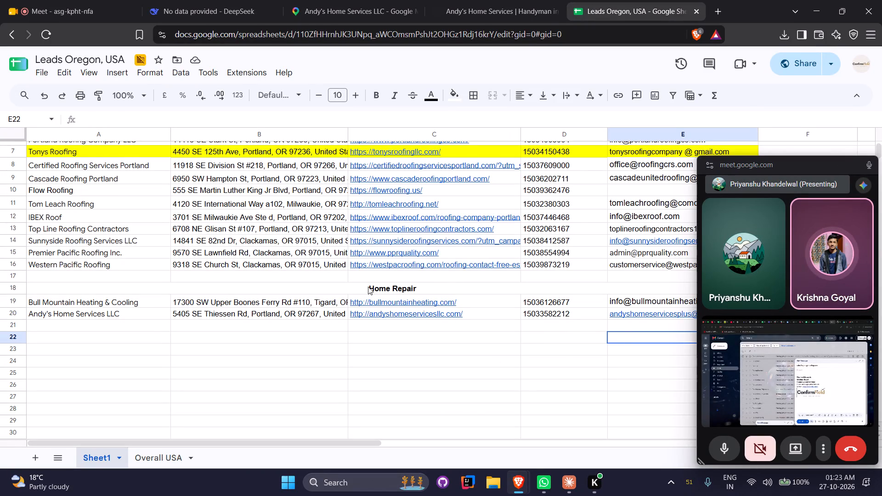
{"action": "left_click", "coordinate": [350, 287]}
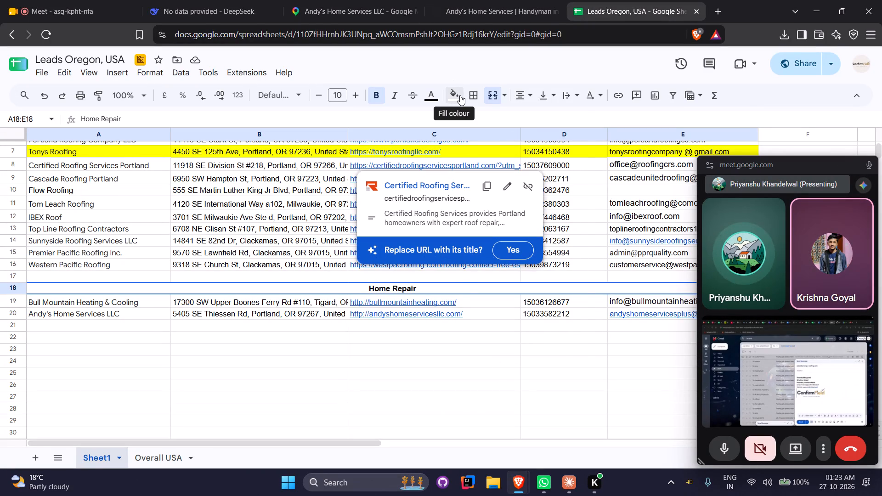
{"action": "left_click", "coordinate": [460, 95]}
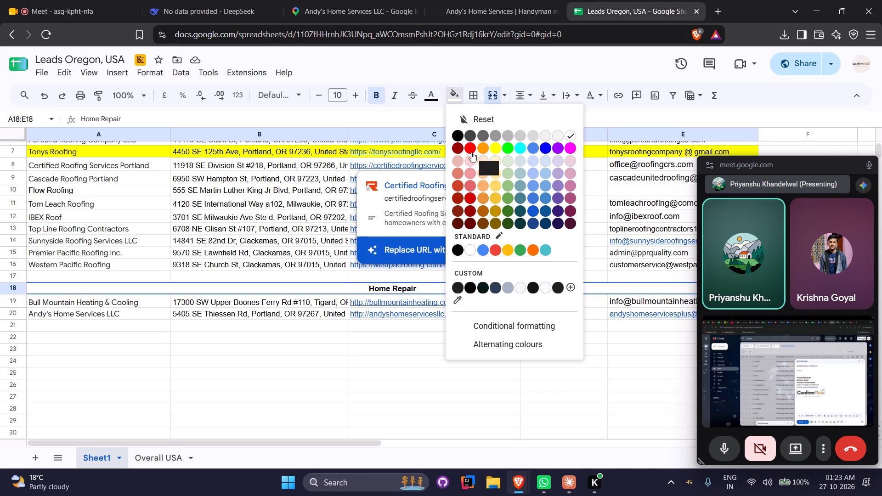